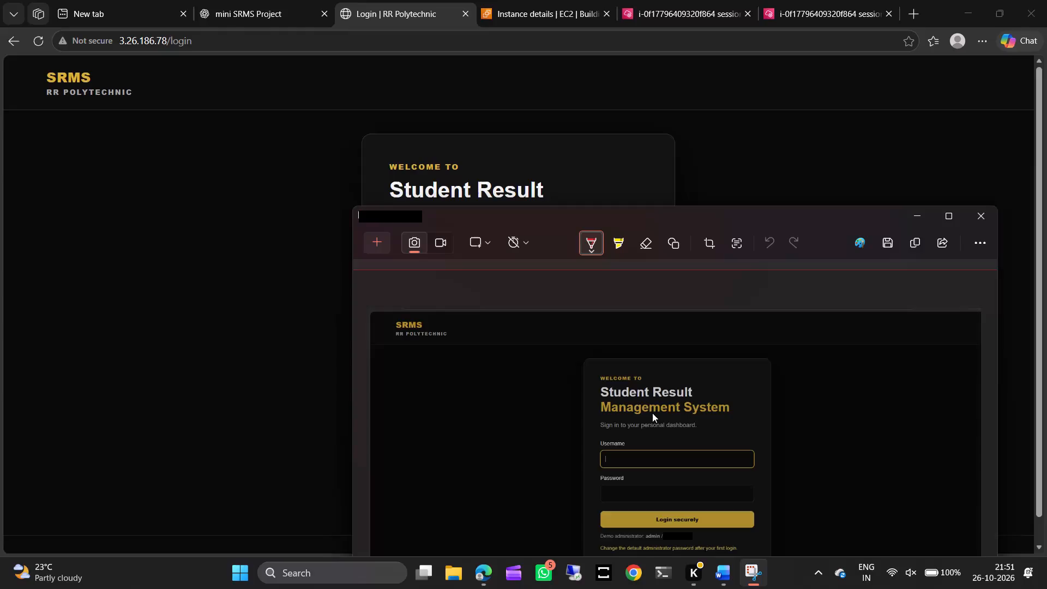
Switch to the Word report and remove the space after the "Username: admin" paragraph under Step 16.
click(725, 582)
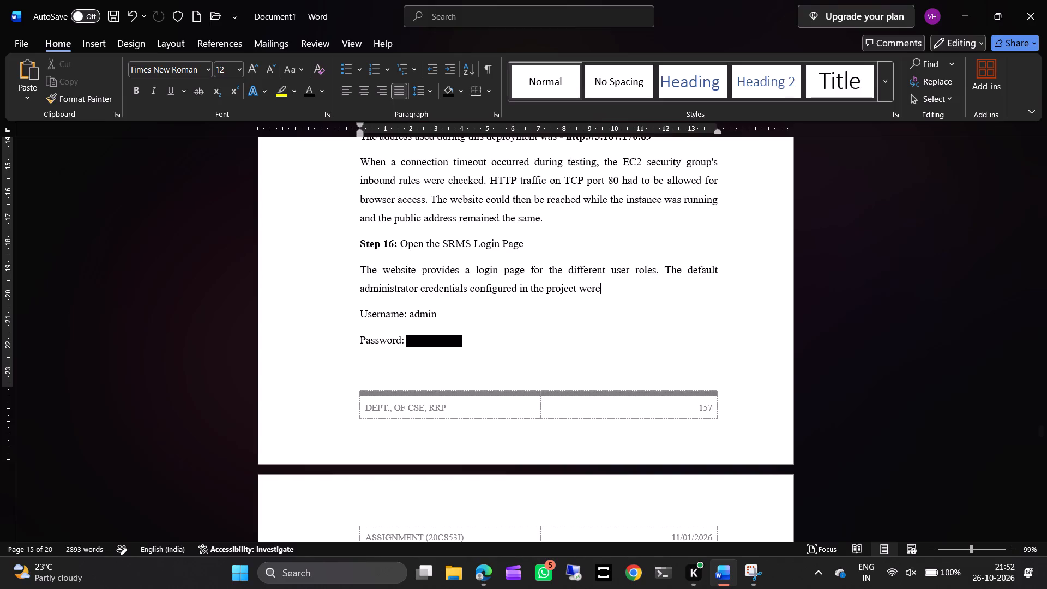
click(436, 315)
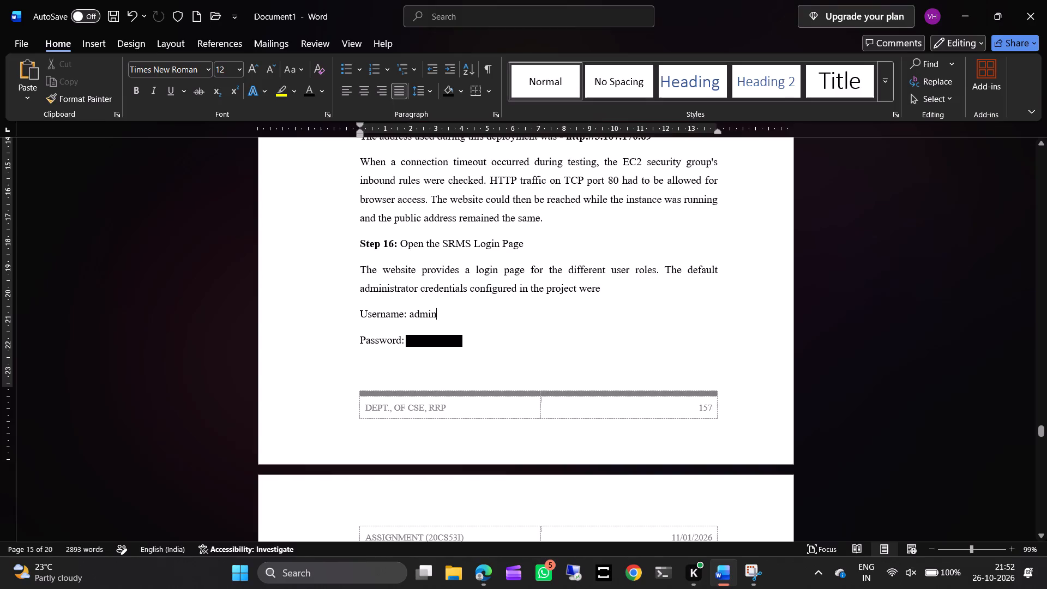
drag(434, 93, 463, 259)
click(466, 334)
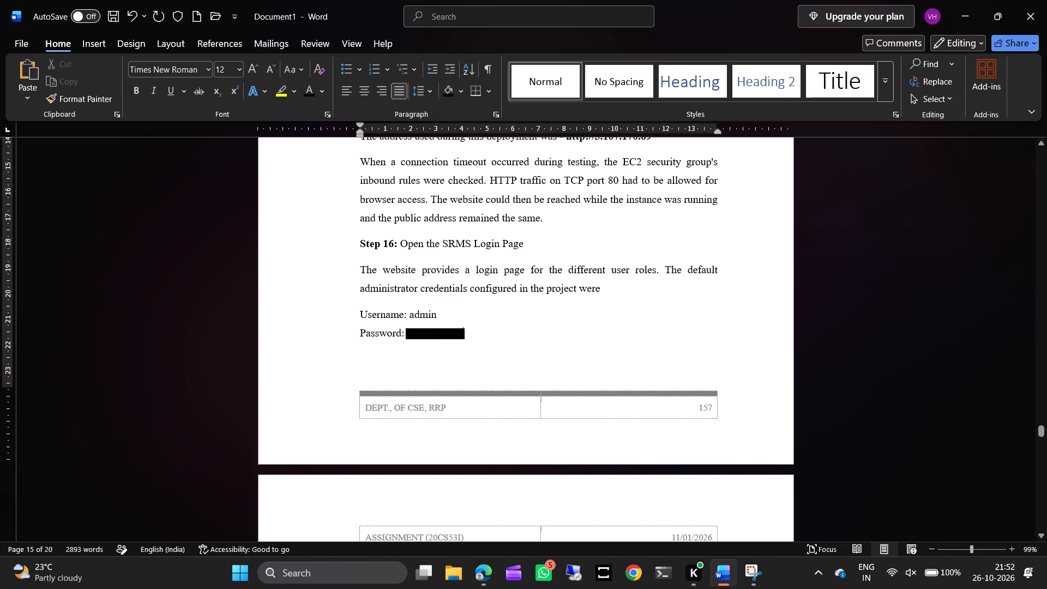
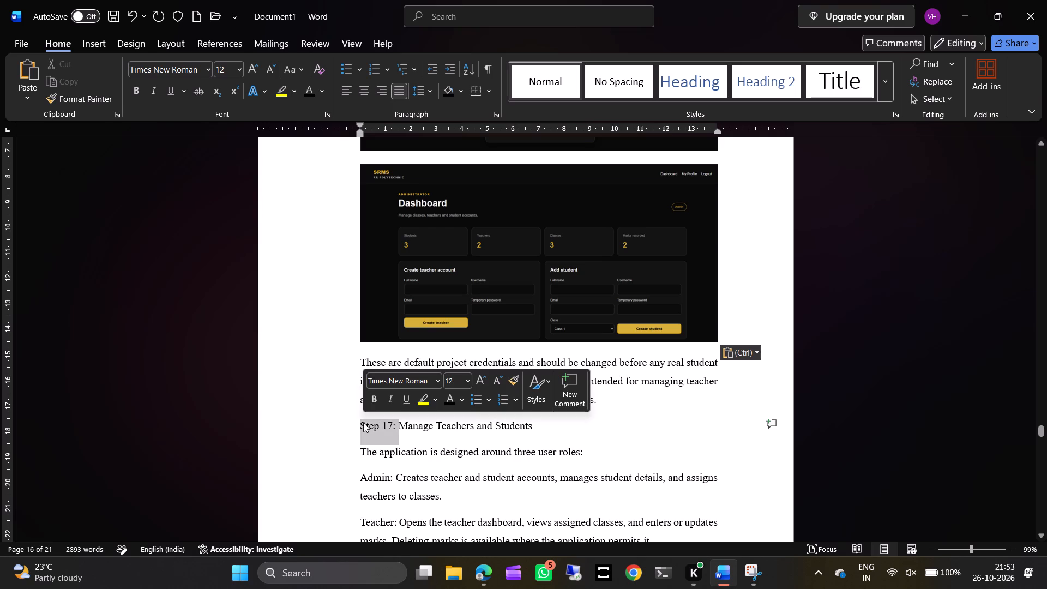
click(369, 405)
click(551, 426)
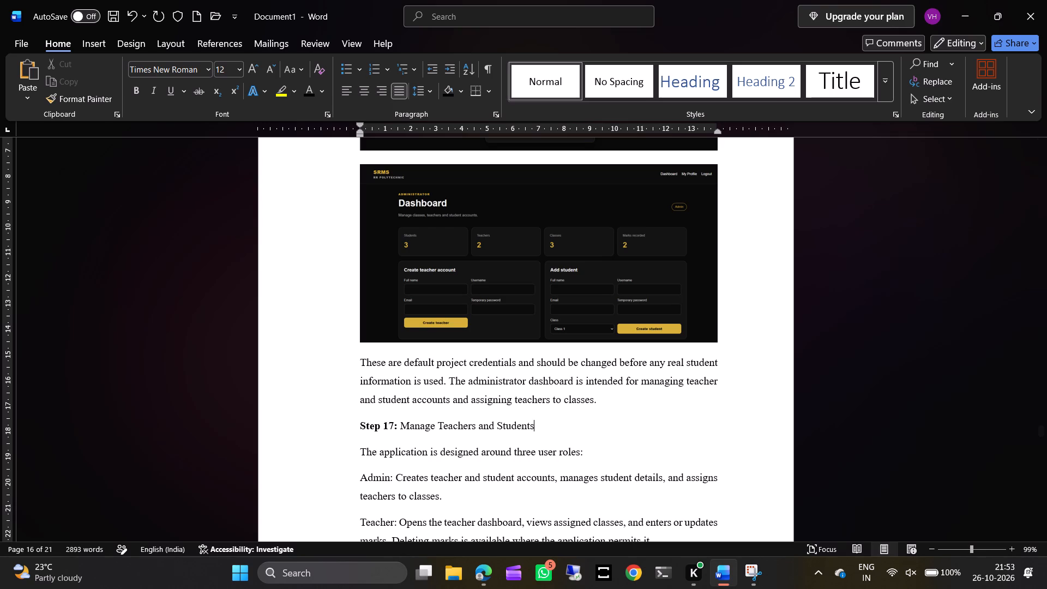
Delete the sentence about default project credentials at the start of the paragraph below the dashboard screenshot.
drag(354, 365, 446, 381)
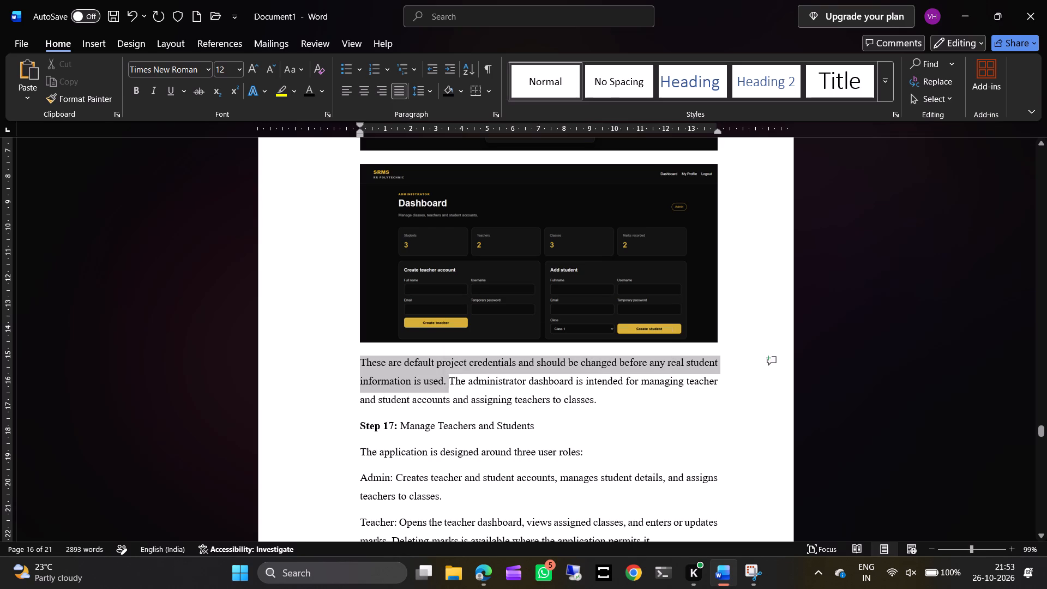
key(BackSpace)
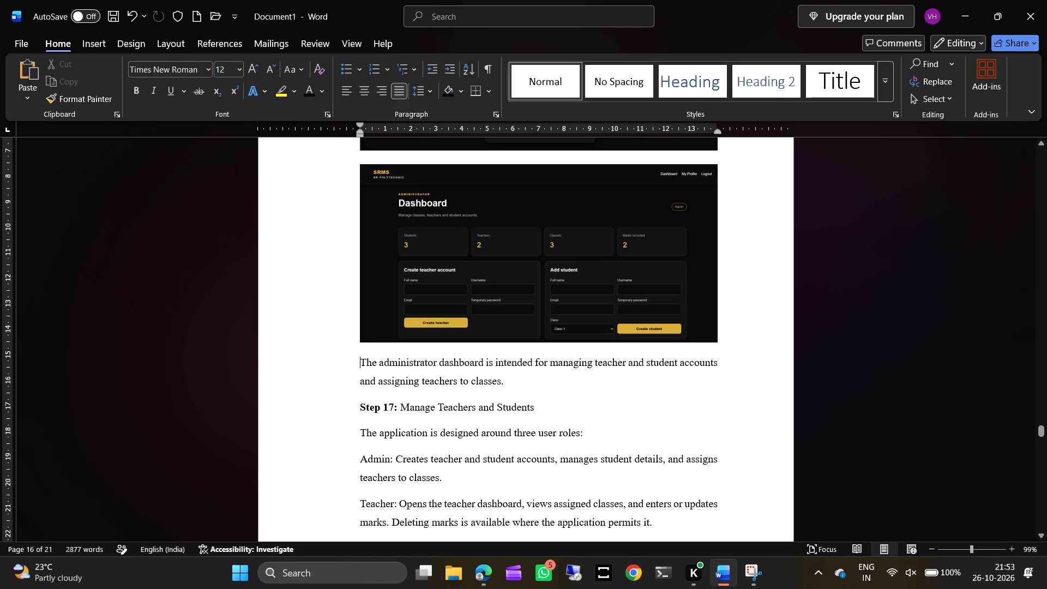
Replace the colon ending "The application is designed around three user roles" with a period.
click(586, 433)
key(BackSpace)
key(period)
Turn the Admin paragraph under Step 17 into numbered item 1 and make its "Admin:" label bold.
scroll(396, 462, down, 1)
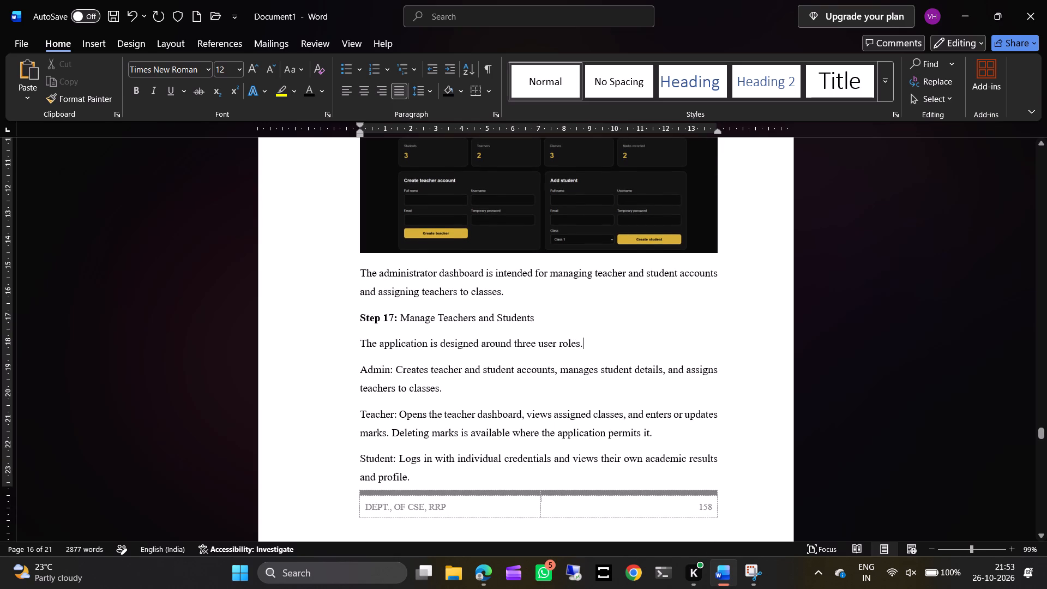
click(359, 370)
text(1.)
key(space)
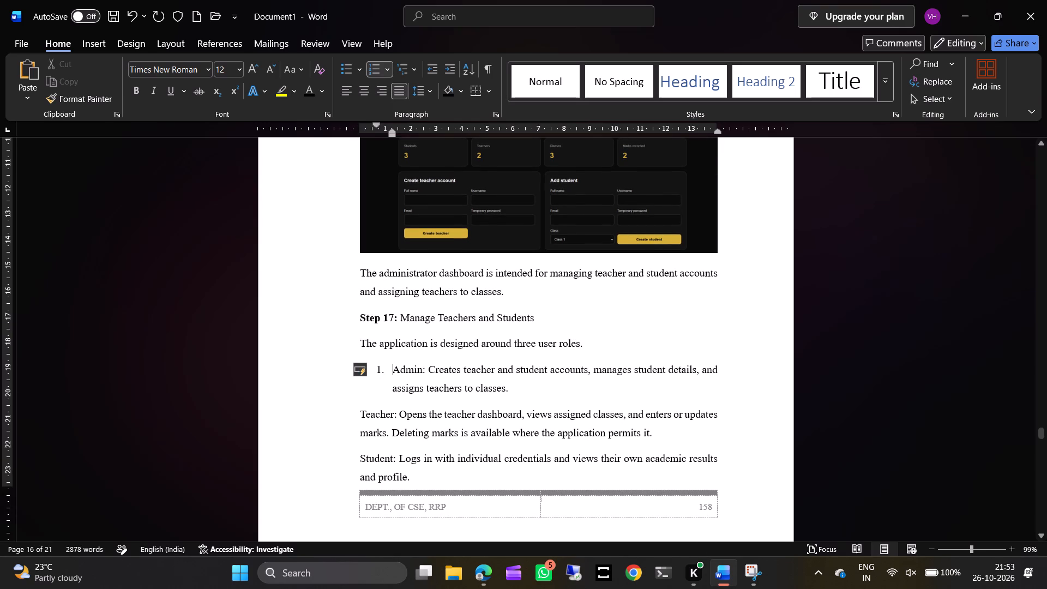
drag(425, 370, 388, 372)
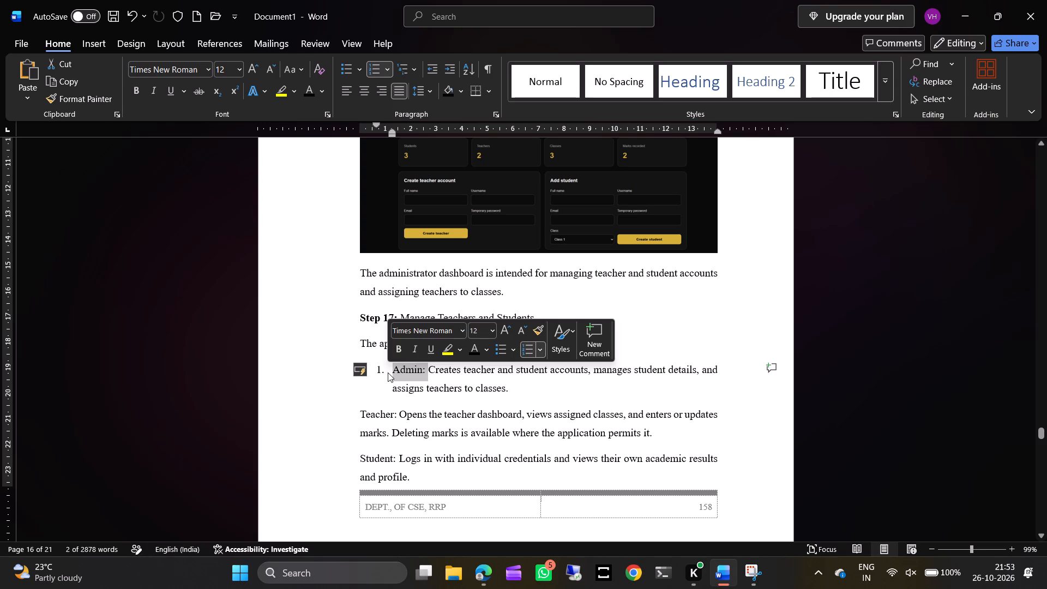
key(ctrl+b)
Join the Teacher paragraph to the numbered list as item 2 and make its "Teacher:" label bold.
click(360, 411)
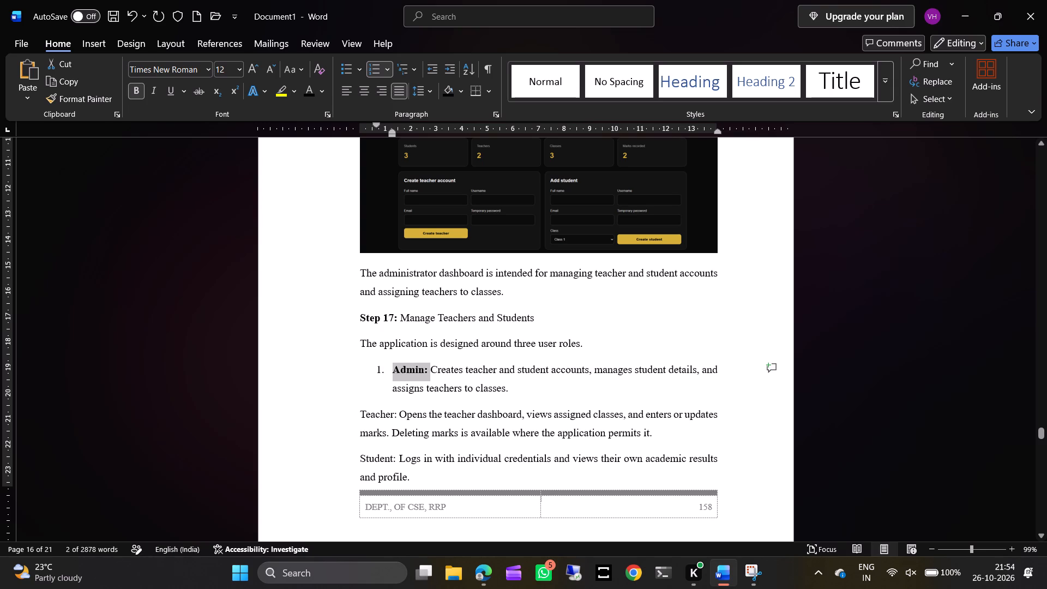
key(BackSpace)
key(Return)
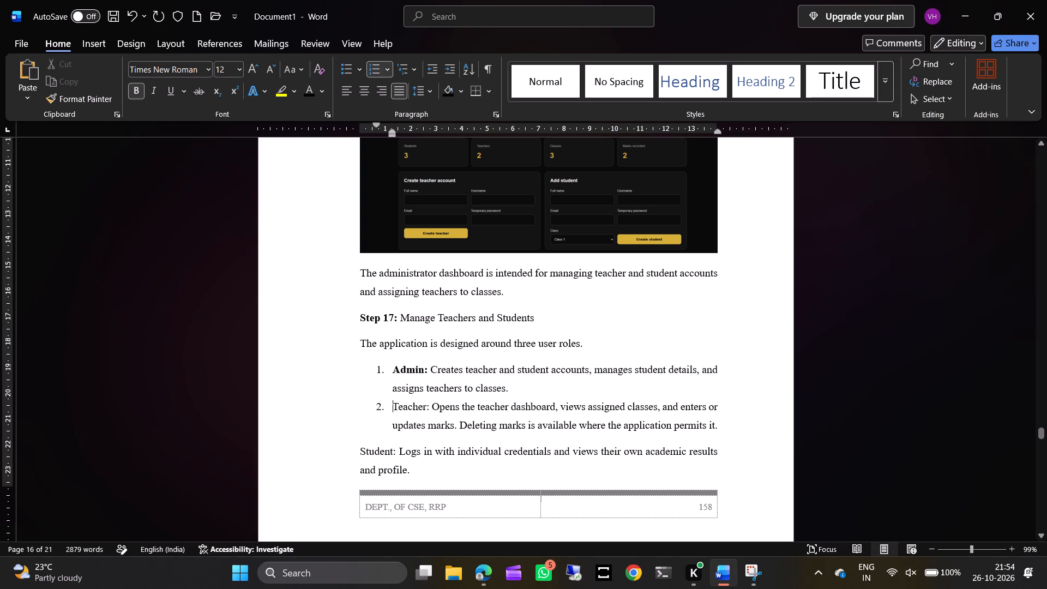
drag(429, 409, 380, 412)
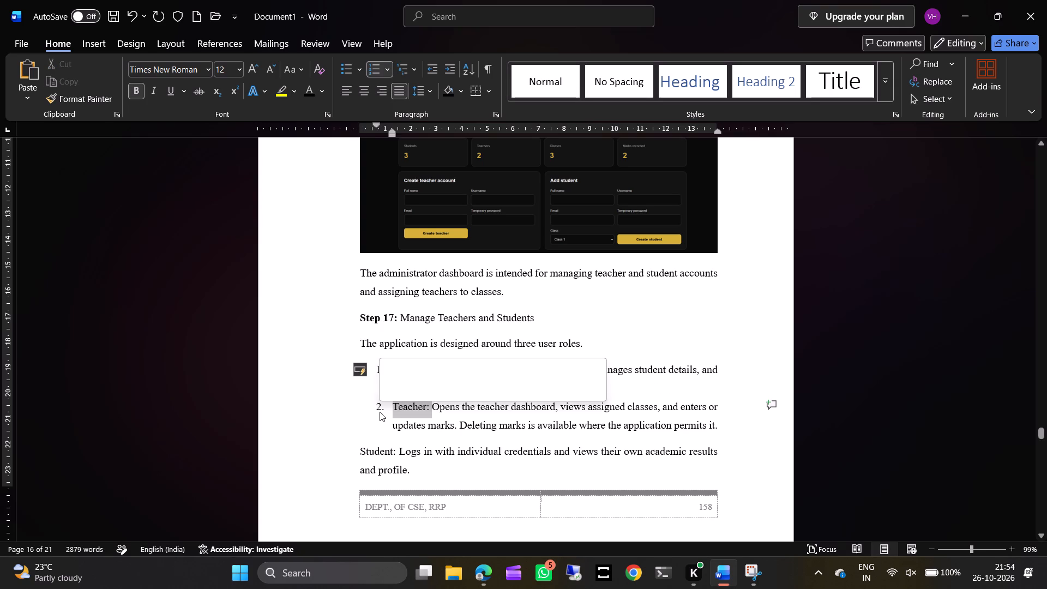
key(ctrl+b)
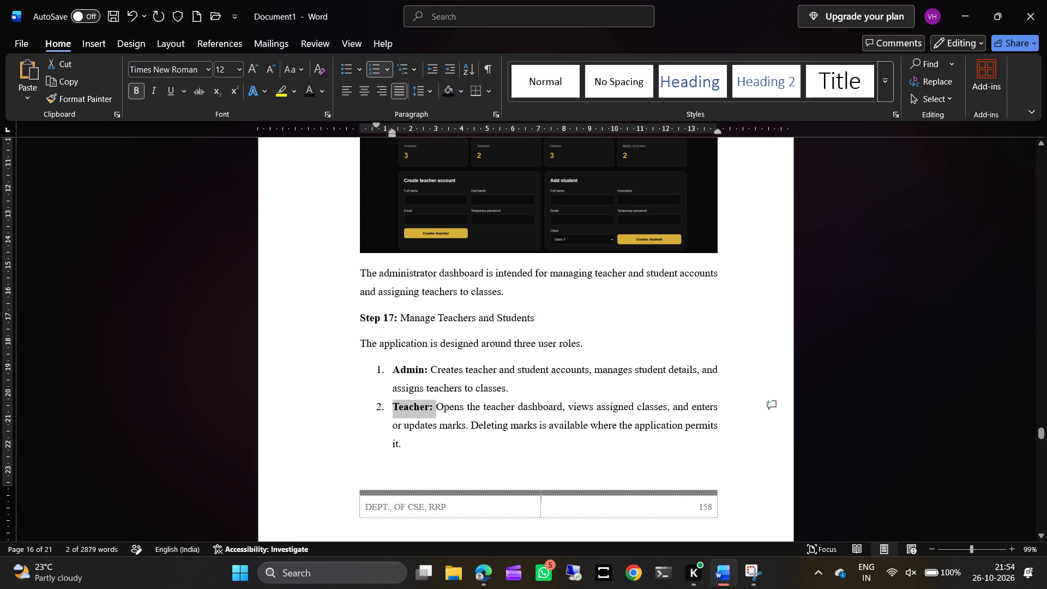
Join the Student paragraph to the numbered list as item 3 and make its "Student:" label bold.
scroll(400, 464, down, 2)
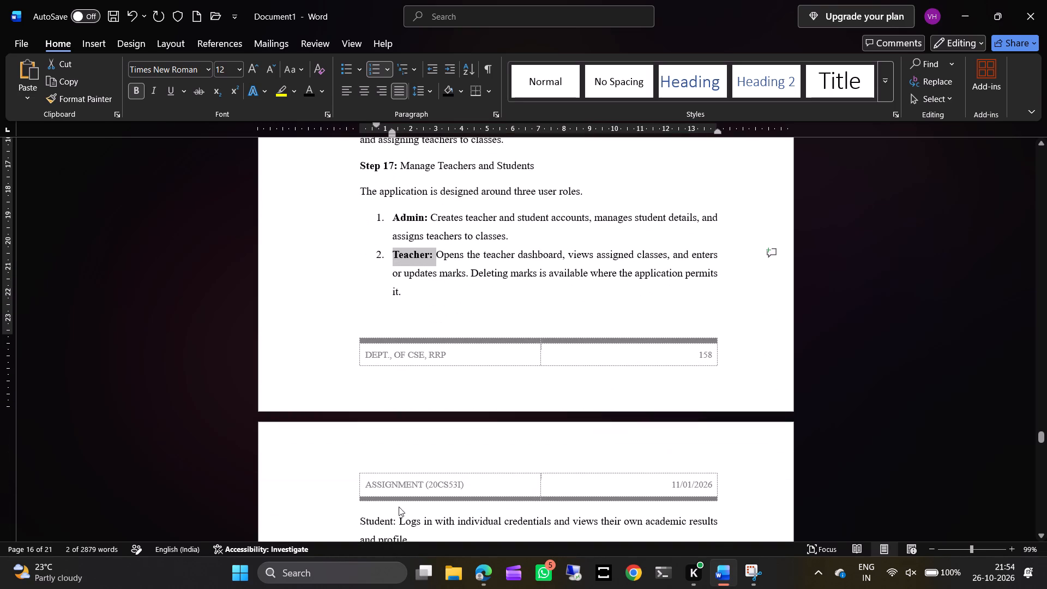
click(396, 518)
key(Left)
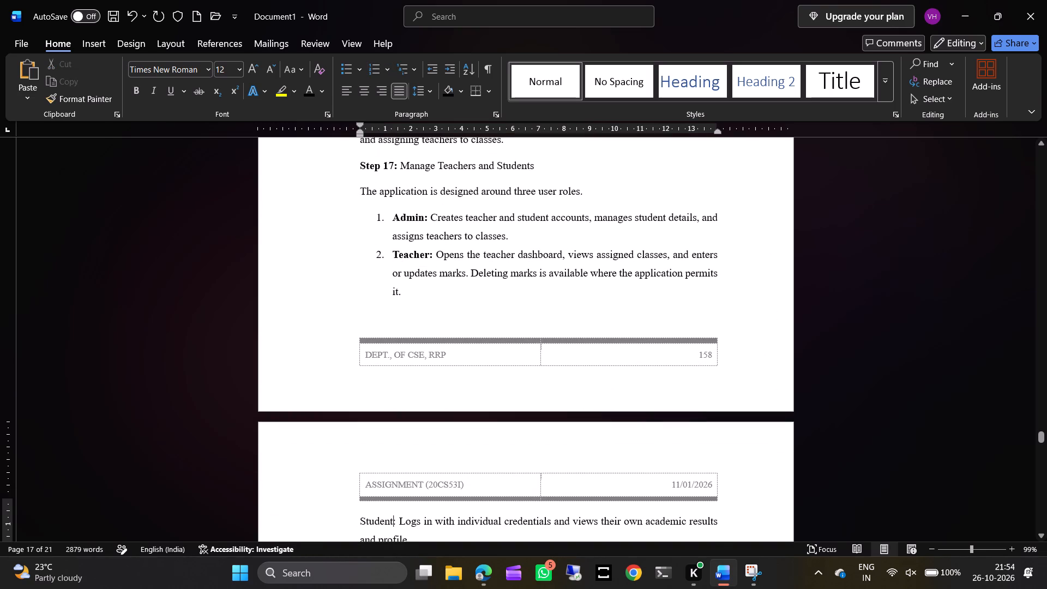
key(Left)
key(Left)
key(Left)
key(Left)
key(Left)
key(Left)
key(Left)
key(BackSpace)
key(Return)
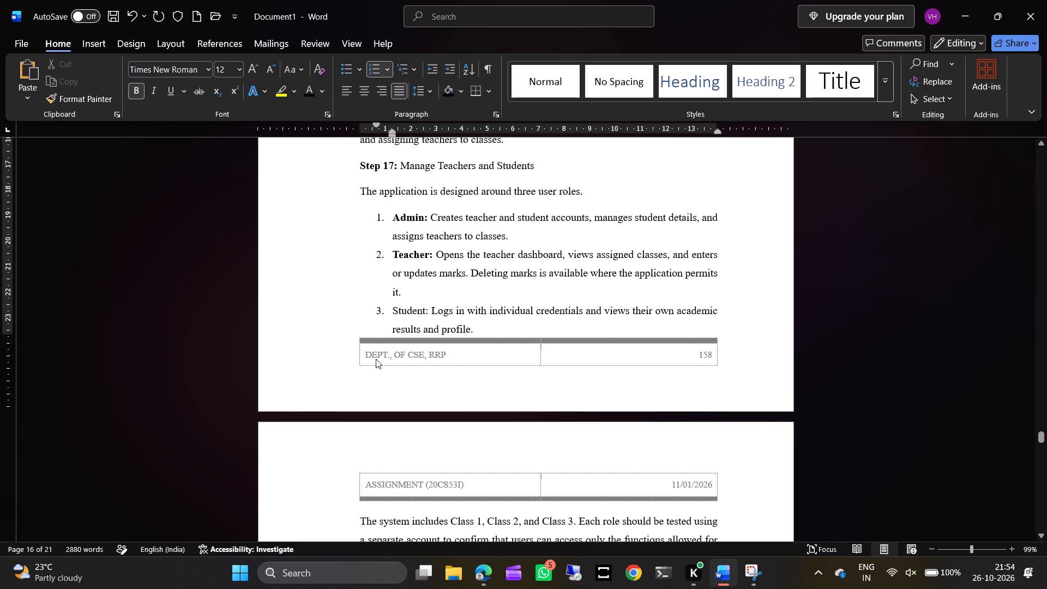
drag(387, 311, 377, 310)
drag(428, 311, 401, 310)
drag(401, 310, 400, 310)
key(ctrl+b)
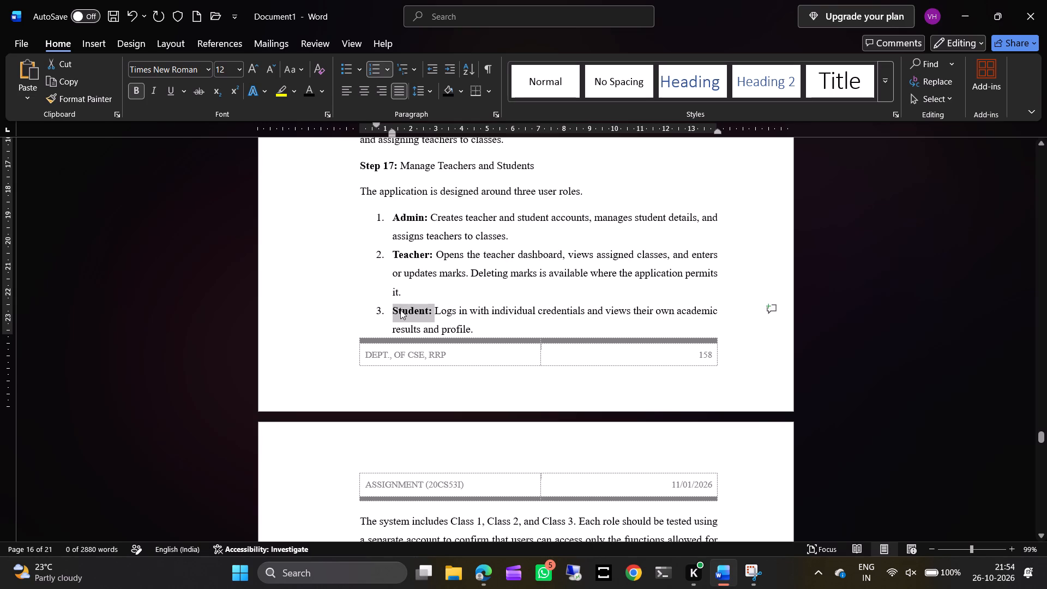
Make the numbers of the three-item user role list under Step 17 bold.
click(377, 254)
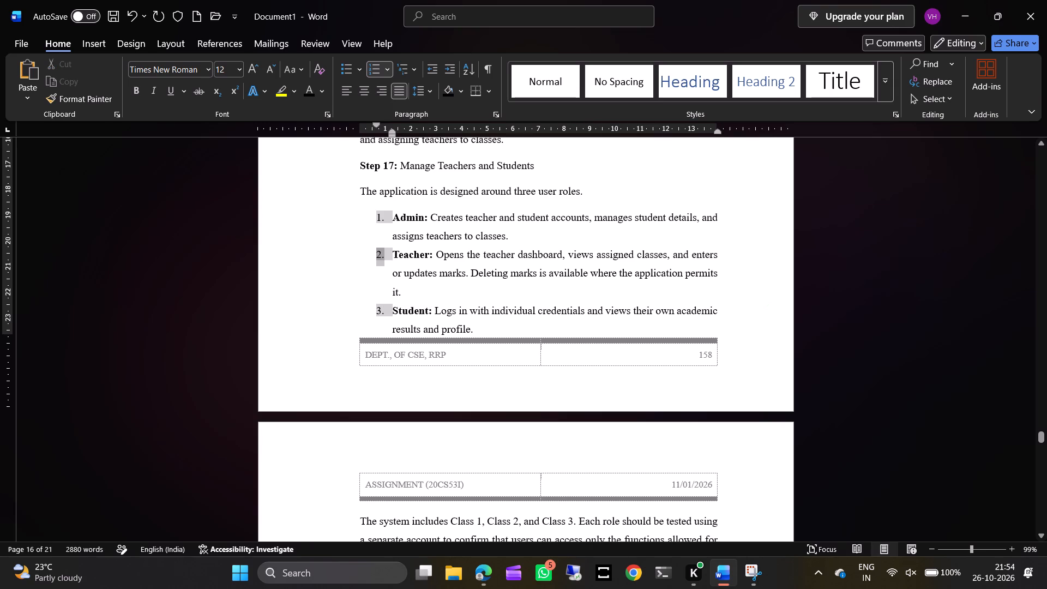
key(ctrl+b)
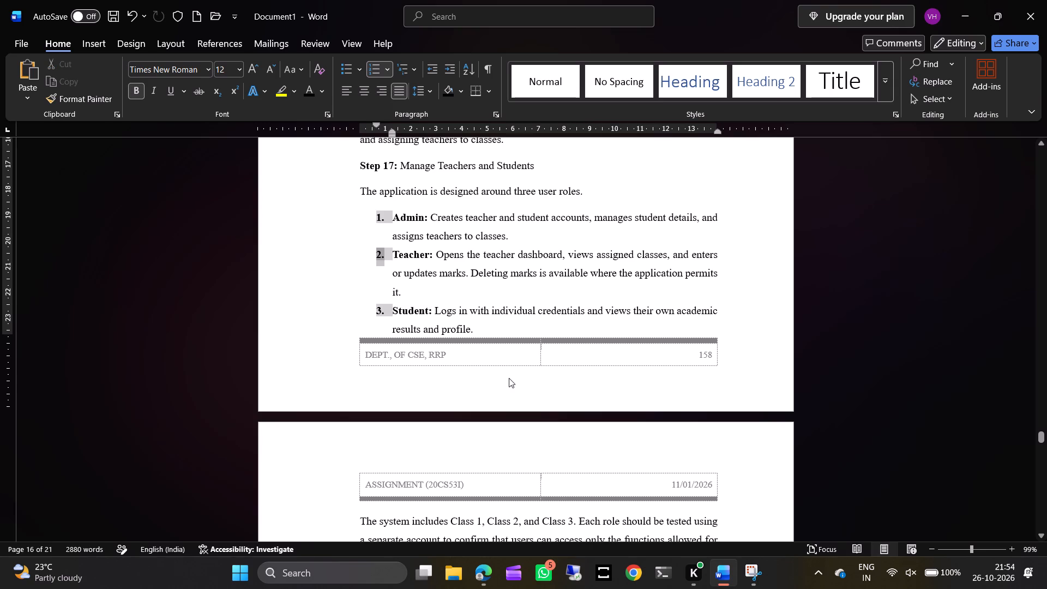
click(509, 378)
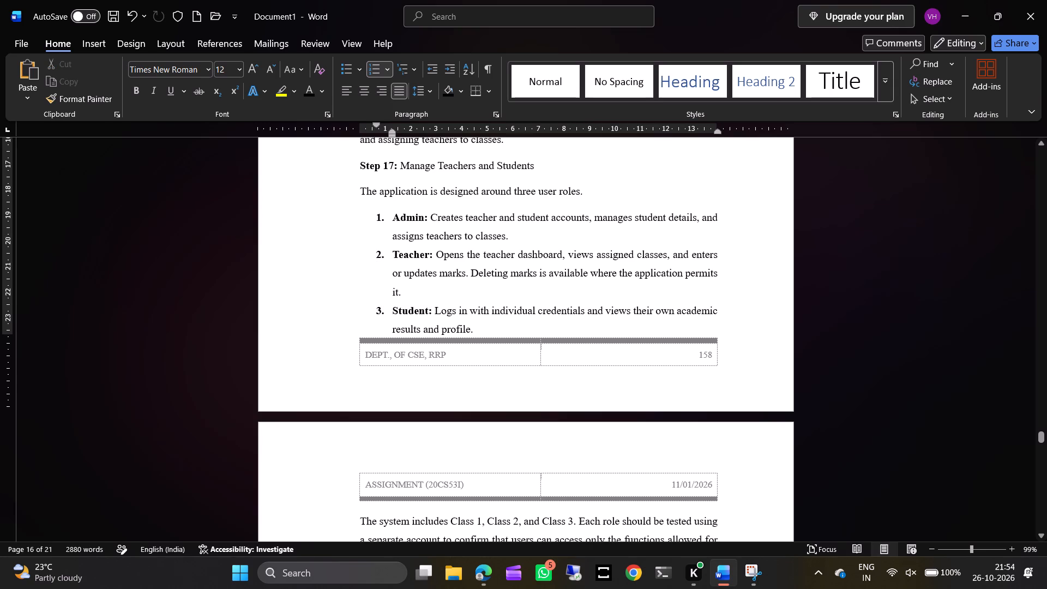
Review the Step 17 role list and the Step 18 test case section that follows it.
scroll(489, 327, down, 1)
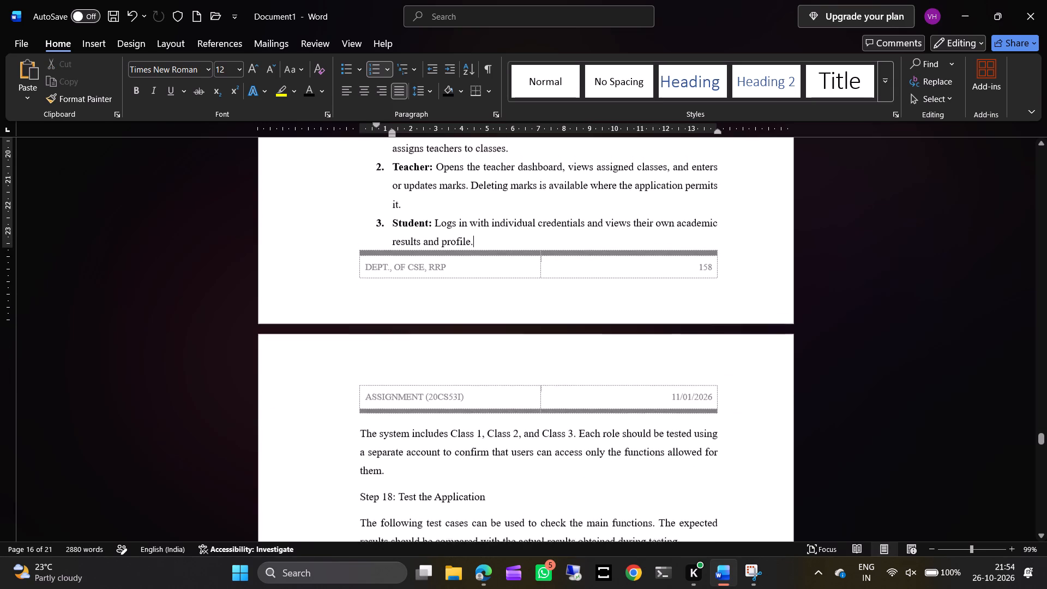
scroll(489, 327, down, 2)
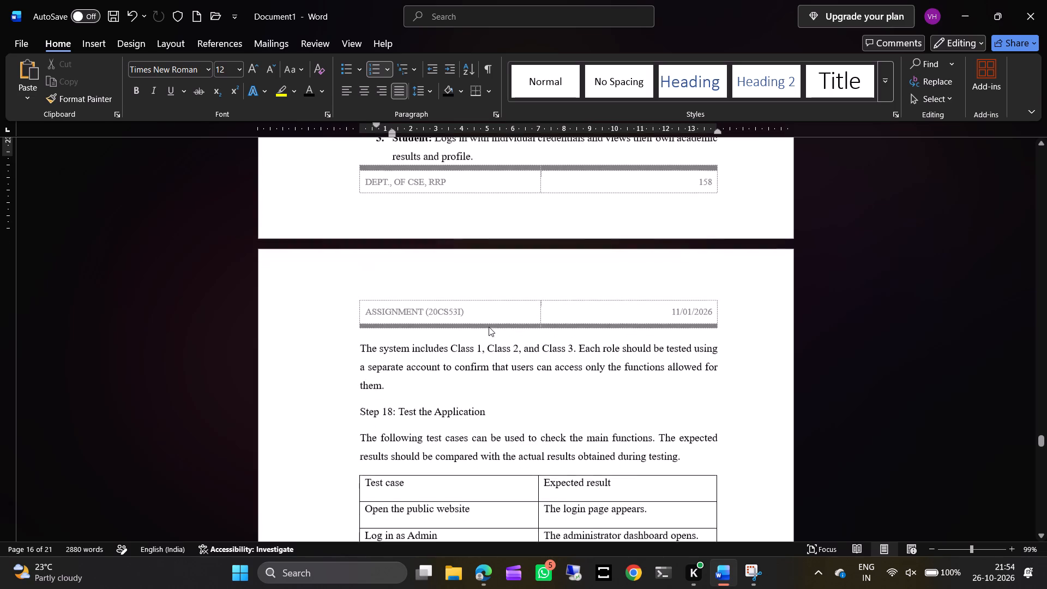
scroll(489, 327, down, 1)
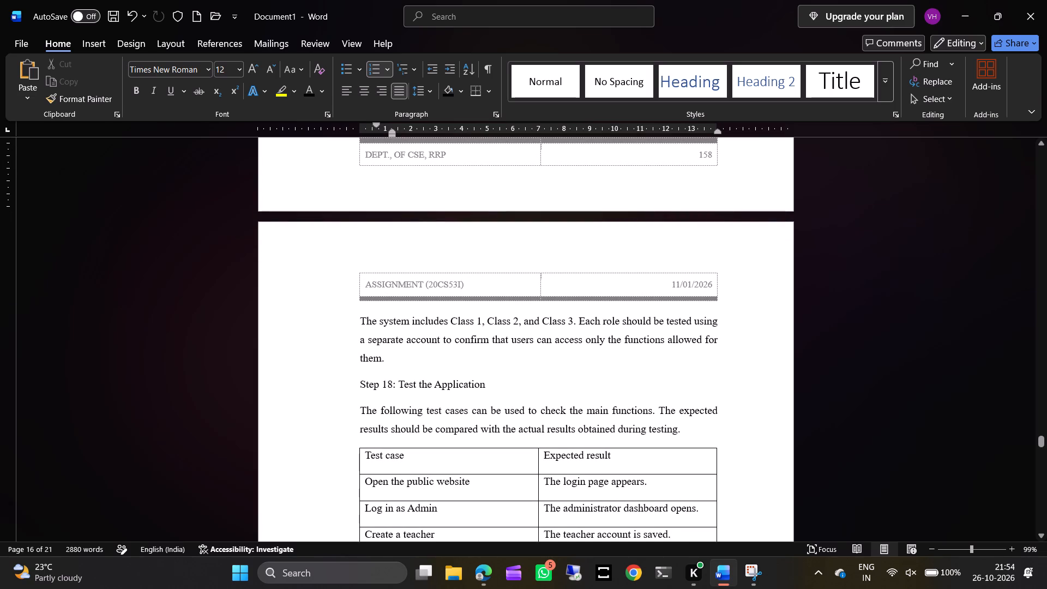
scroll(497, 412, left, 1)
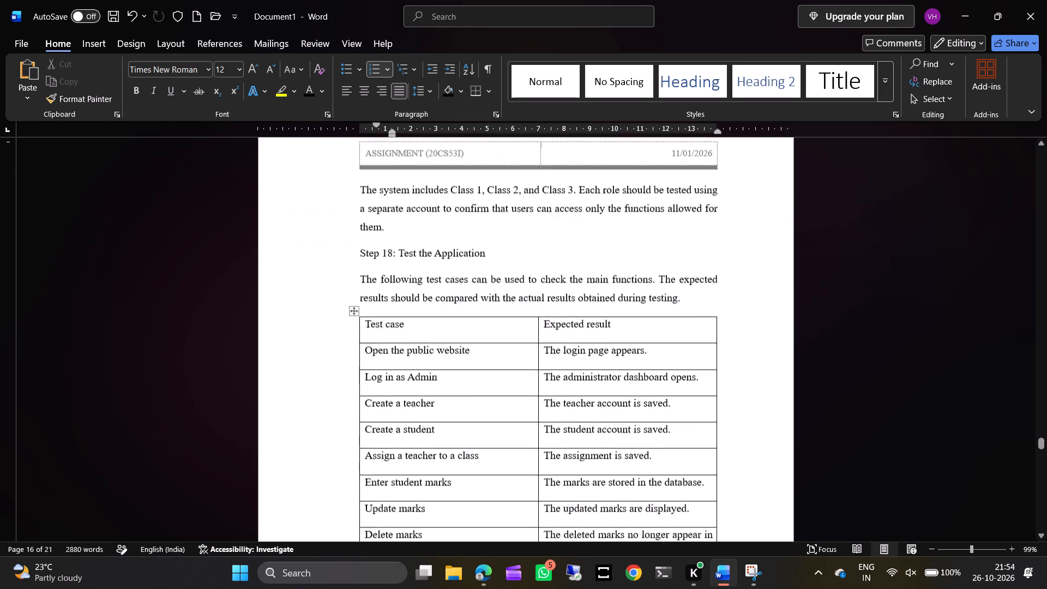
scroll(497, 412, left, 1)
scroll(497, 412, up, 1)
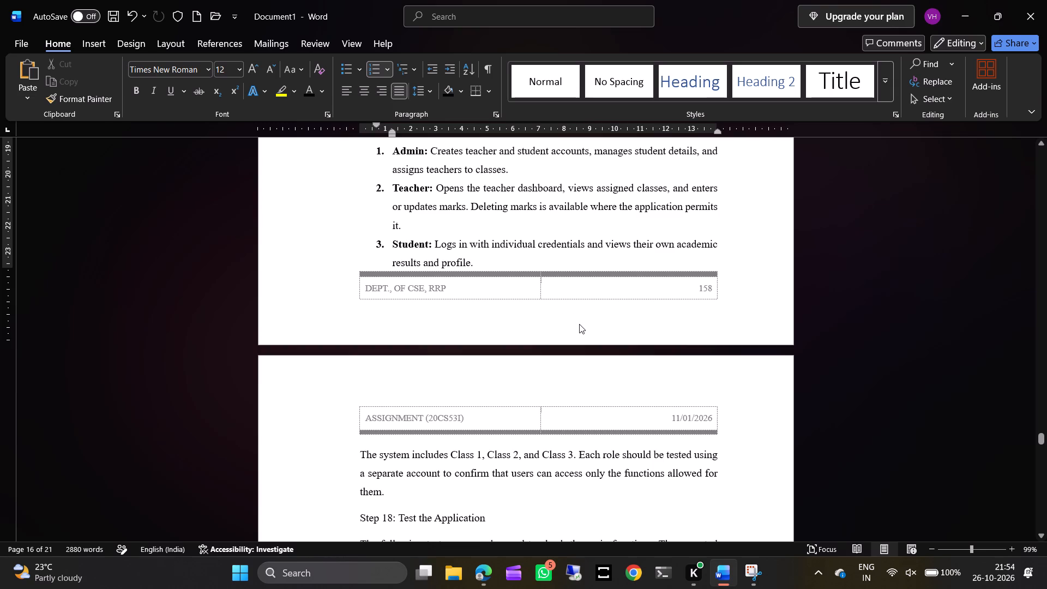
scroll(579, 324, up, 1)
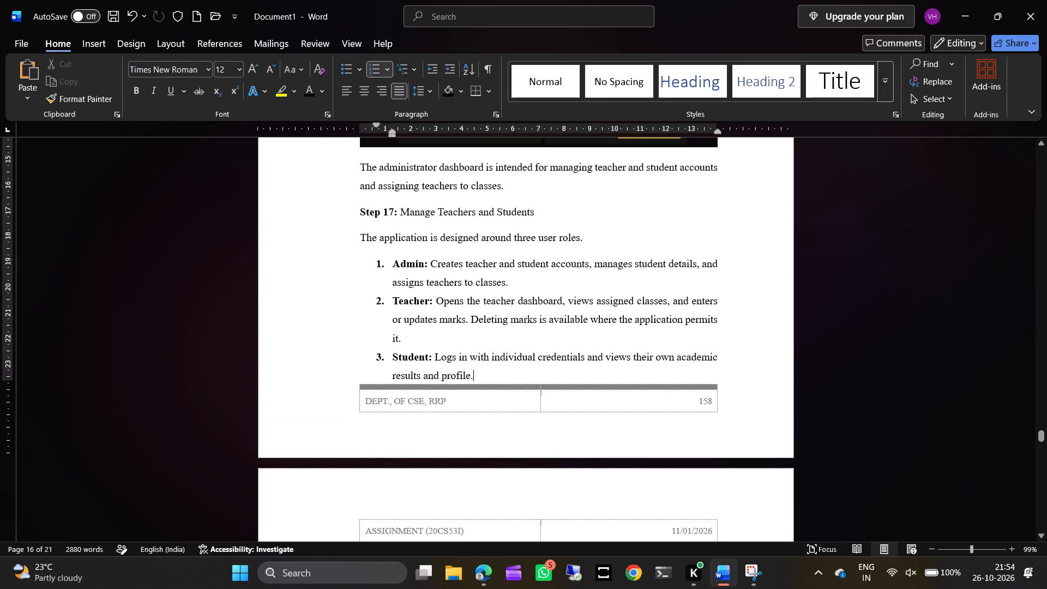
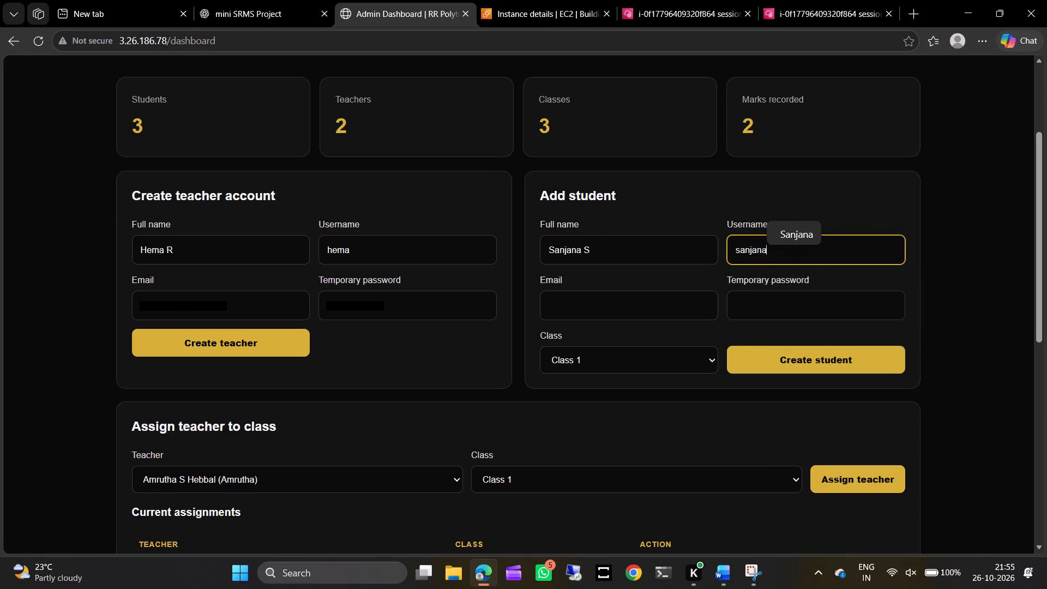
Enter the student's email address in the Add student form.
click(691, 304)
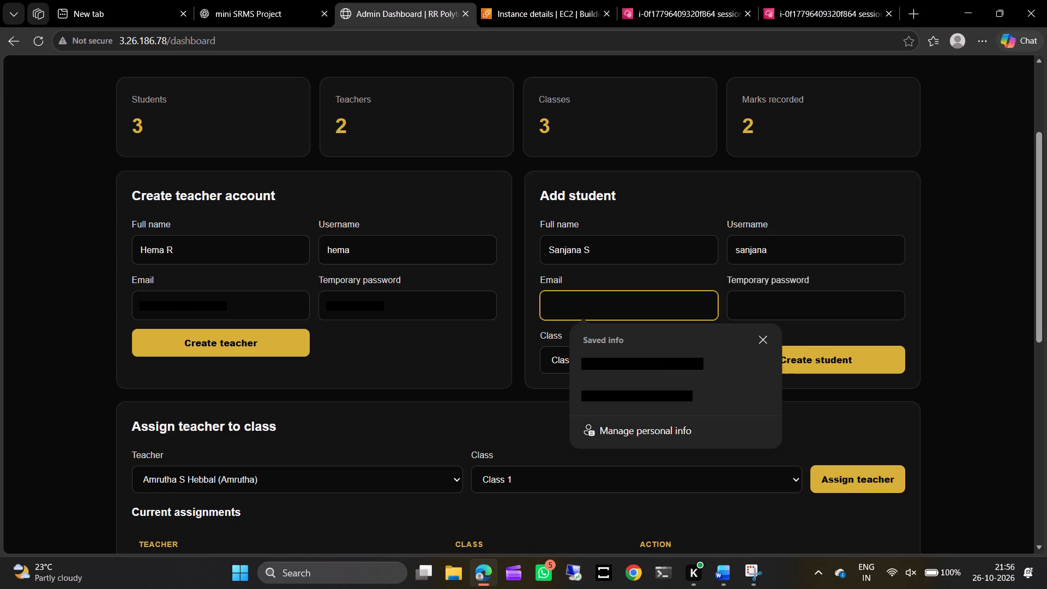
text(san)
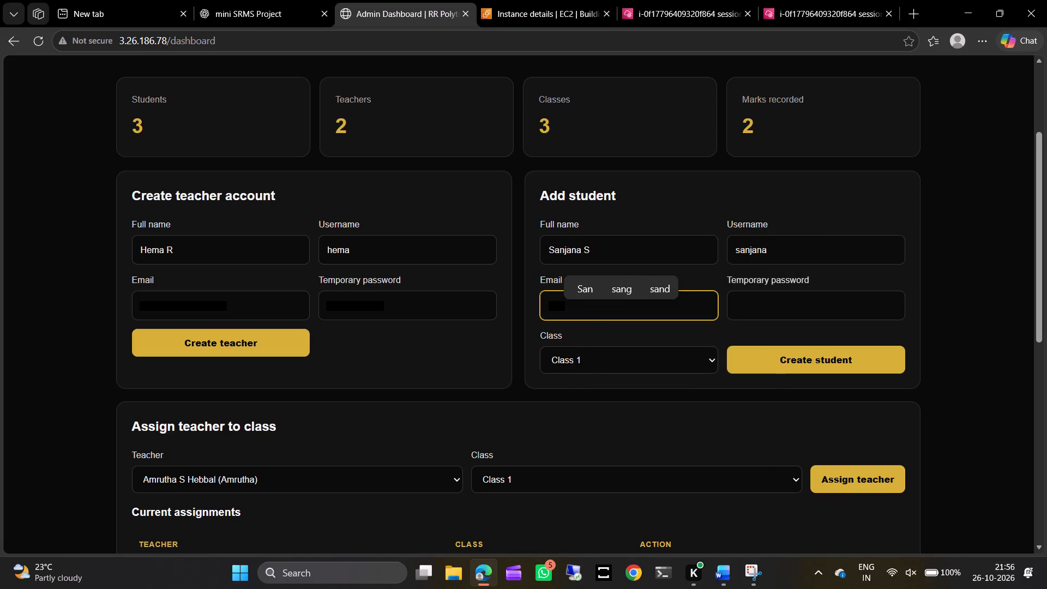
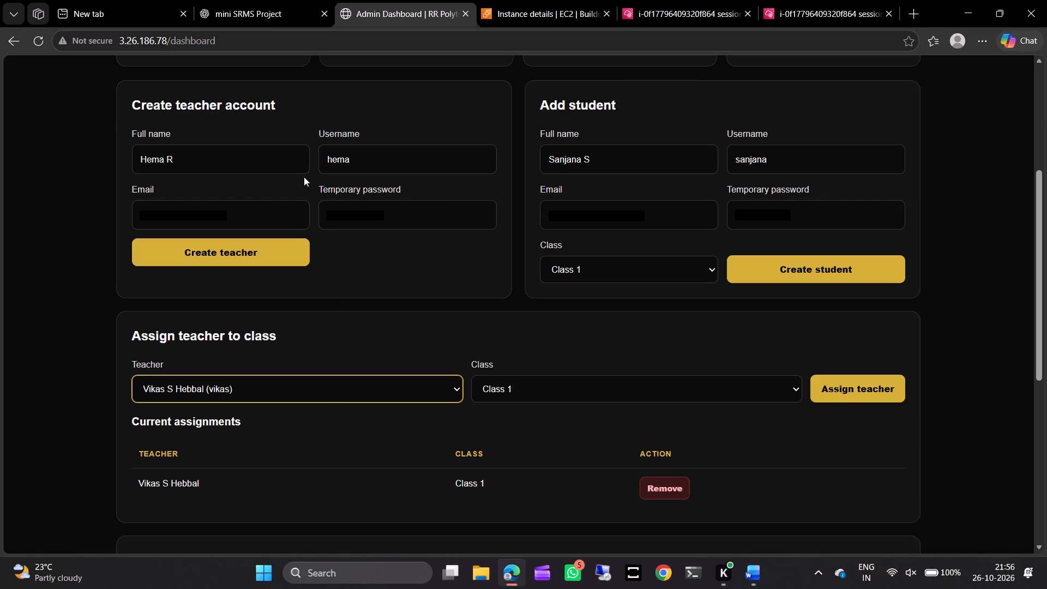
Capture a screenshot of the dashboard area covering the Create teacher account, Add student and Assign teacher to class sections.
drag(116, 73, 924, 538)
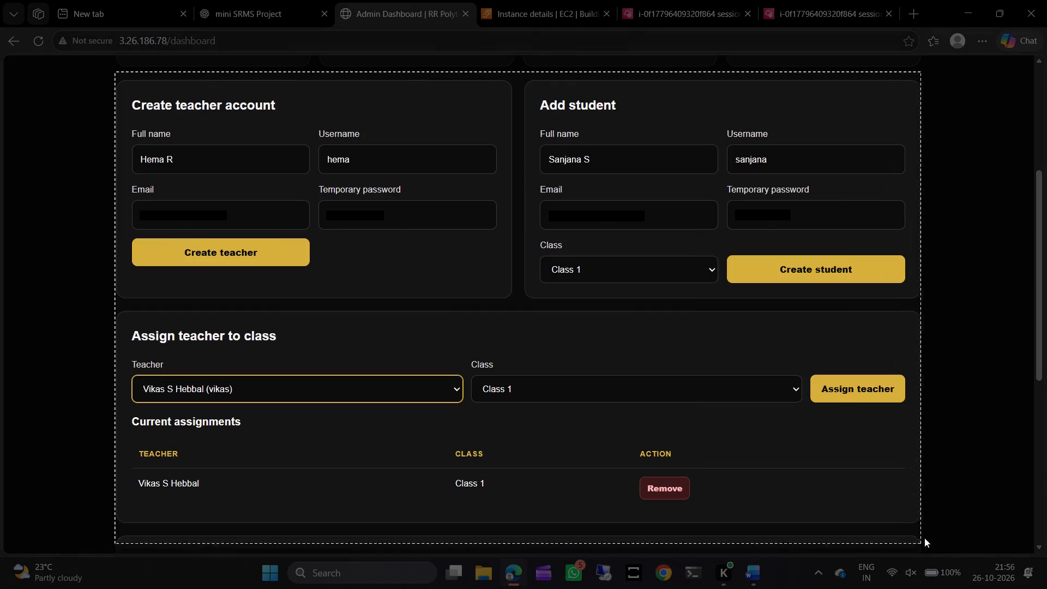
drag(924, 538, 919, 521)
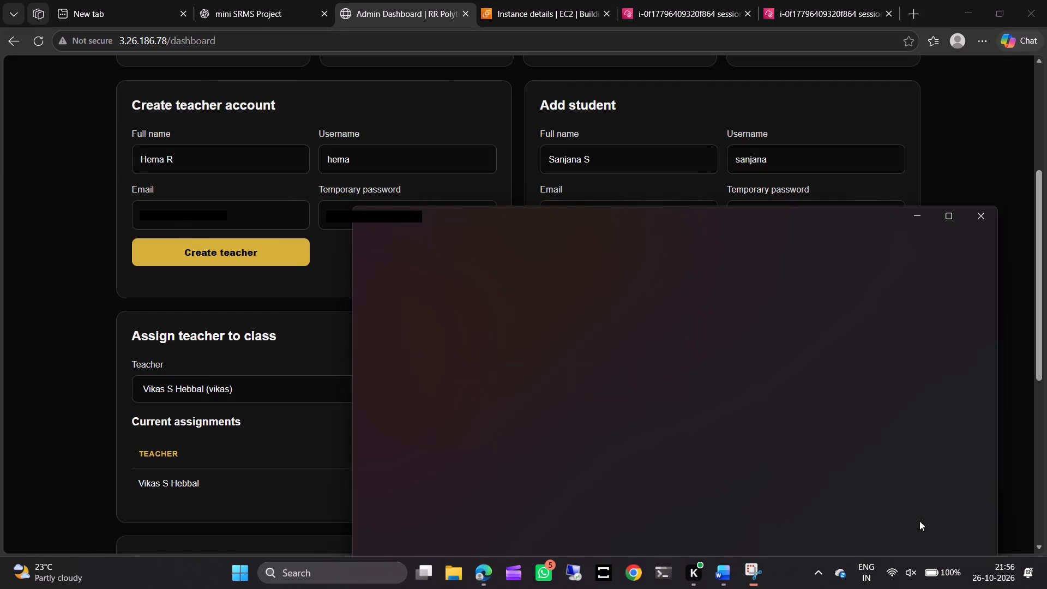
Copy the captured dashboard forms screenshot and paste it into the Word report below the Student role in Step 17.
key(ctrl+c)
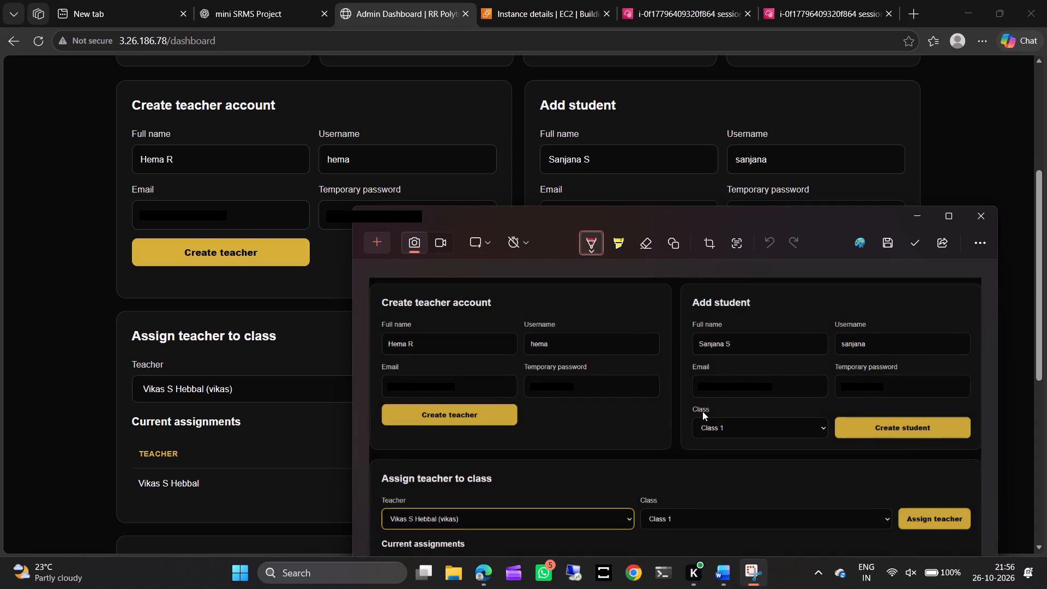
click(720, 568)
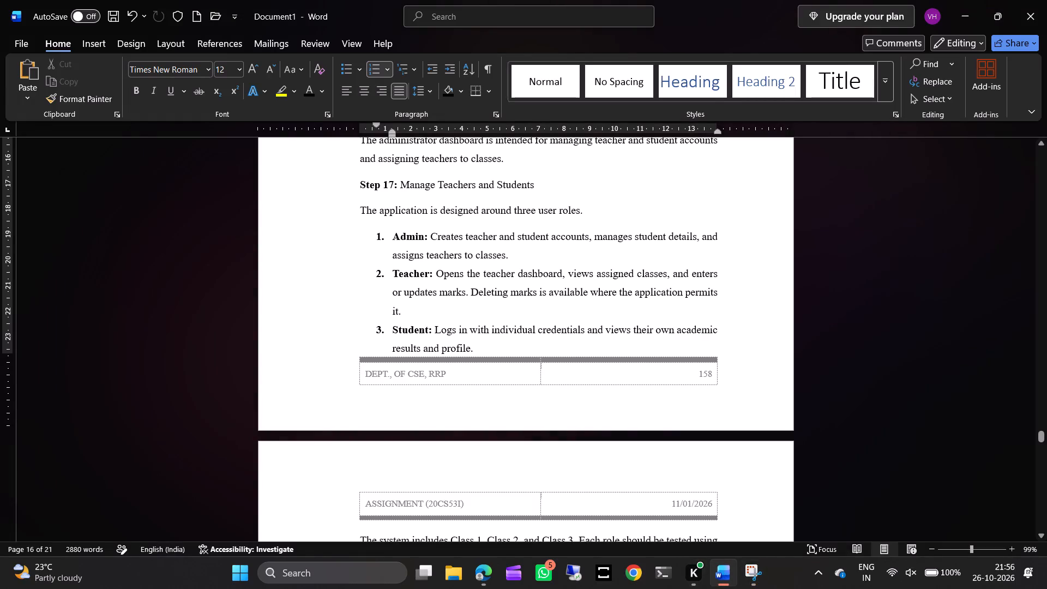
key(Return)
key(BackSpace)
key(BackSpace)
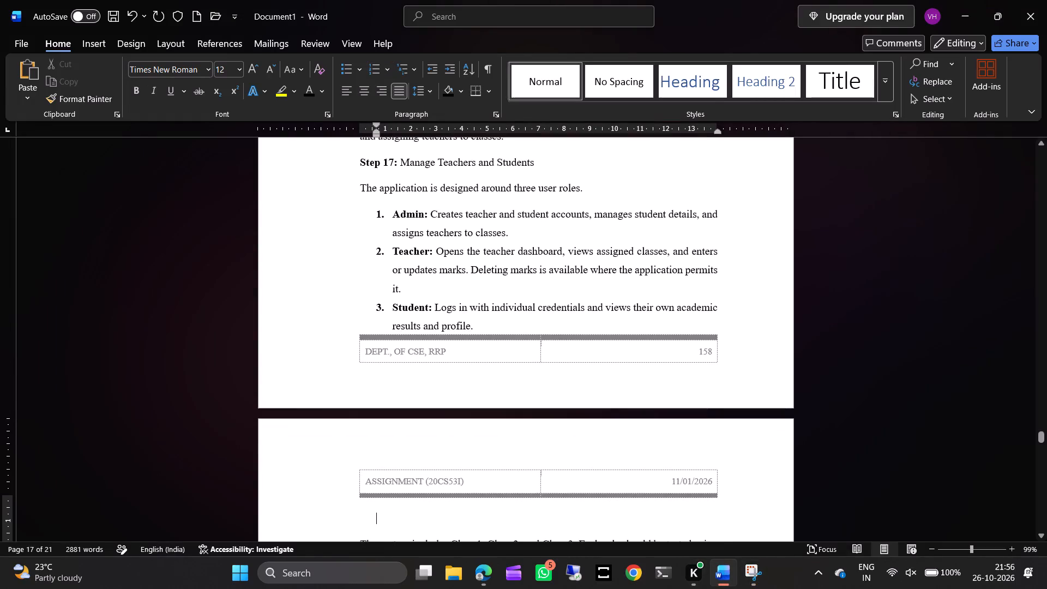
key(BackSpace)
key(ctrl+v)
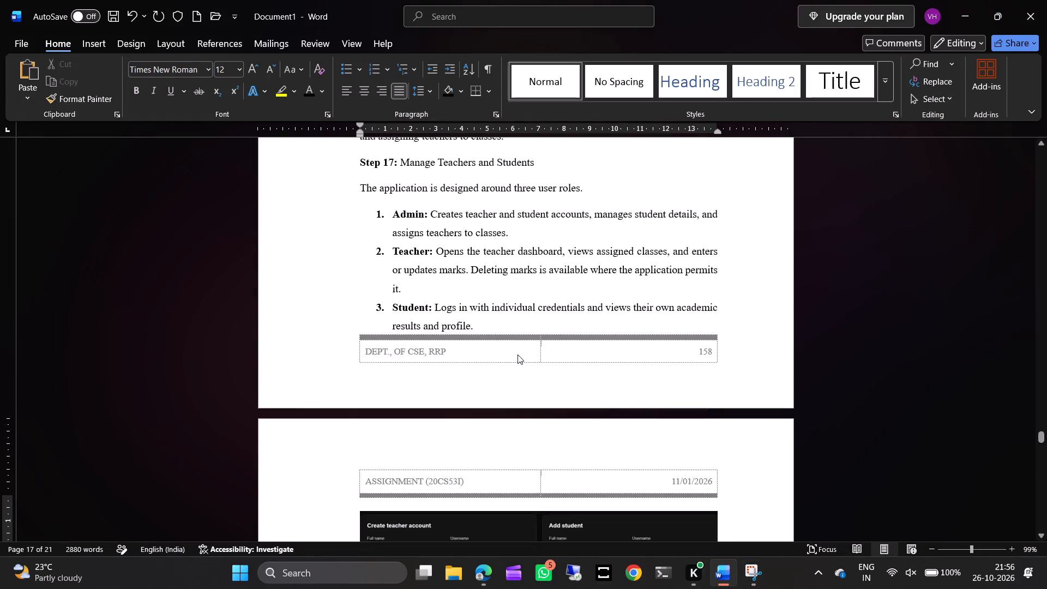
click(506, 407)
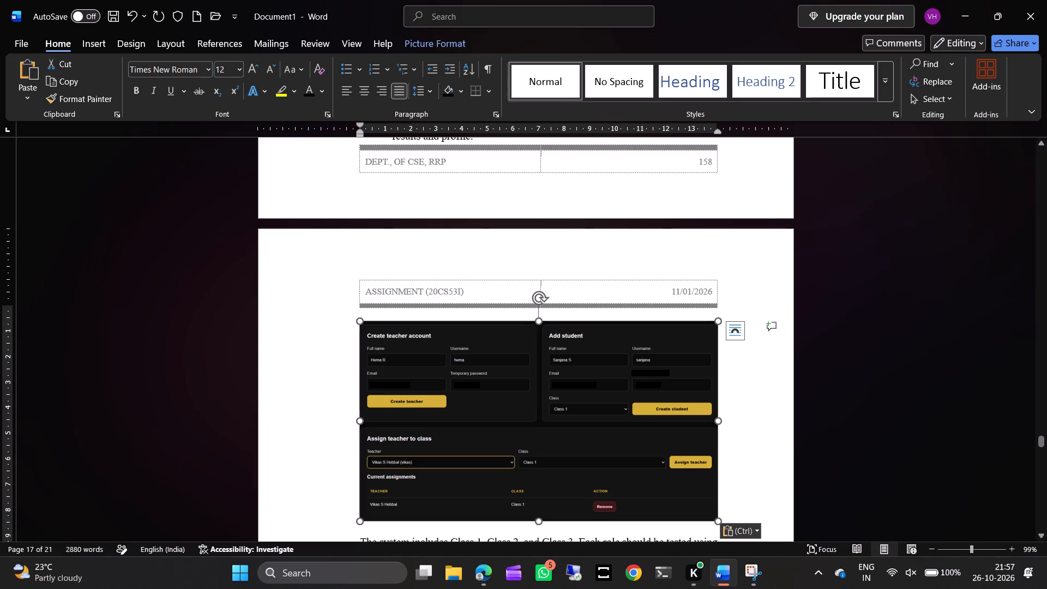
click(752, 456)
Make the "Step 18:" label of the Test the Application heading bold.
scroll(752, 456, down, 2)
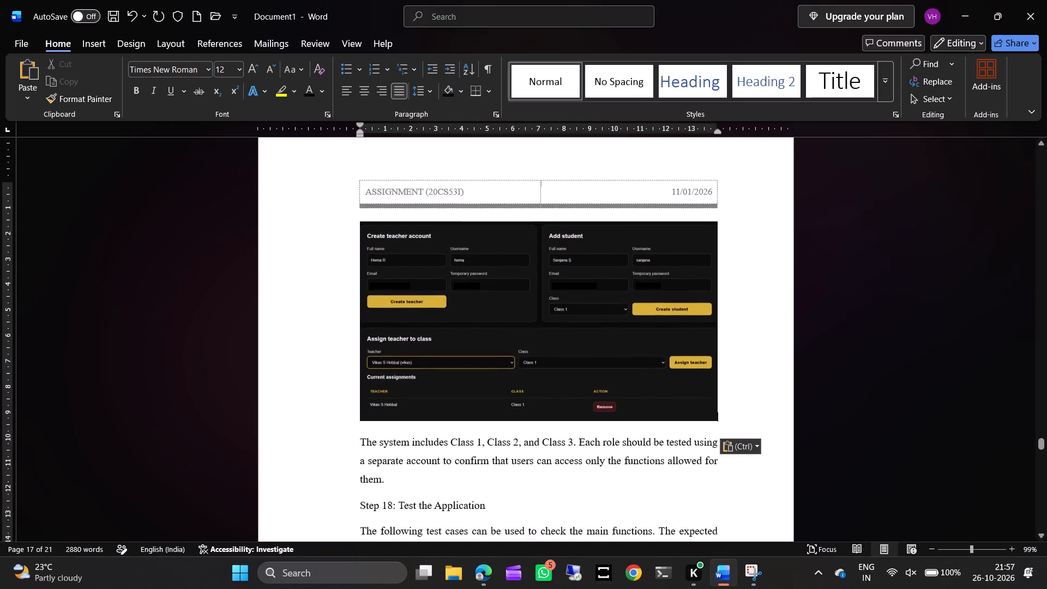
scroll(752, 456, down, 1)
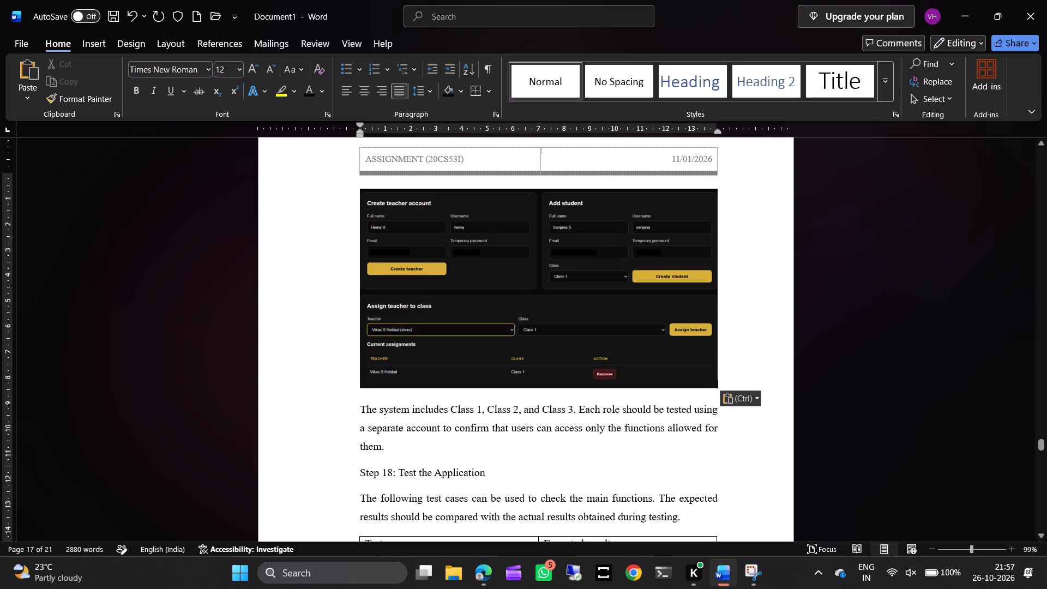
scroll(506, 449, down, 1)
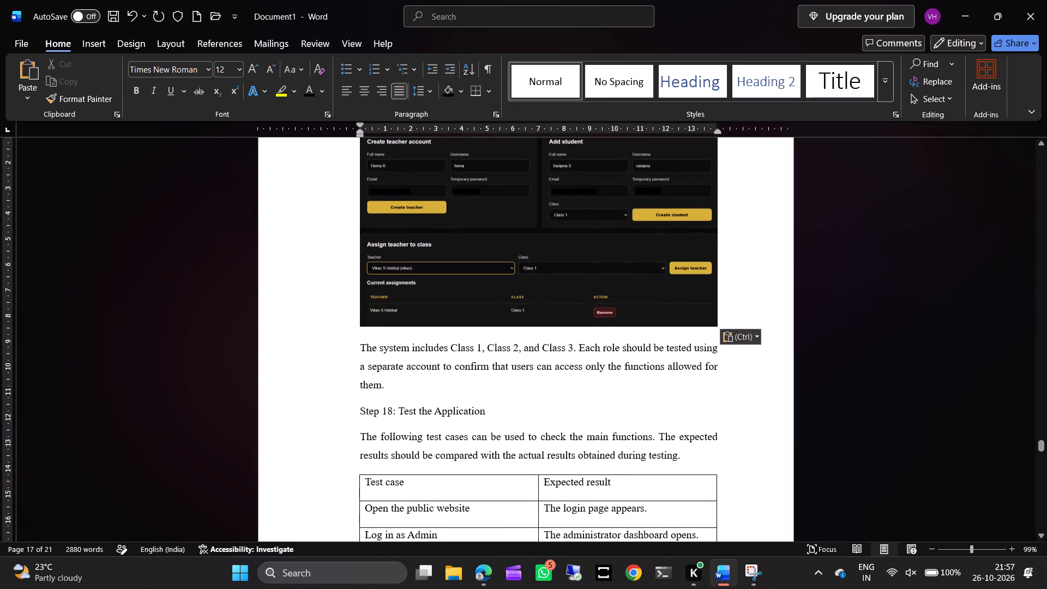
drag(393, 412, 369, 411)
drag(369, 411, 366, 411)
drag(366, 411, 393, 409)
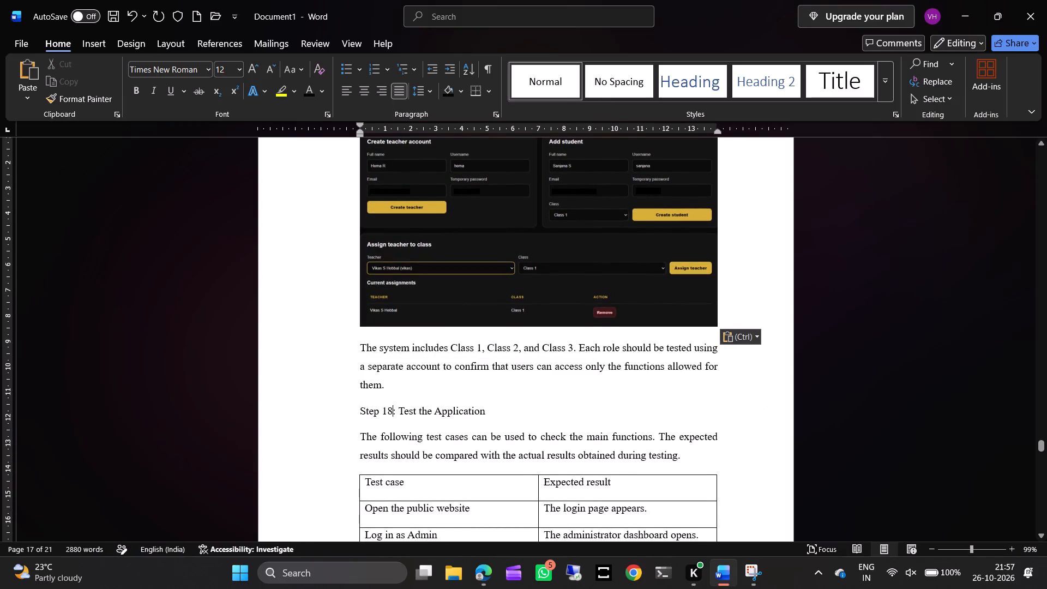
drag(393, 409, 398, 409)
click(398, 409)
drag(398, 409, 364, 405)
key(ctrl+b)
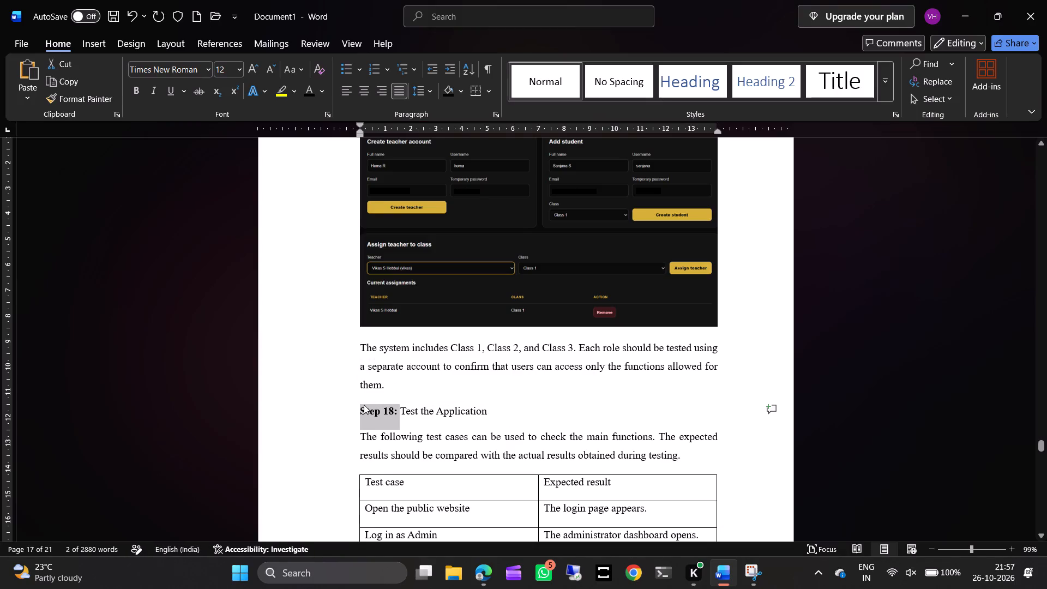
click(541, 411)
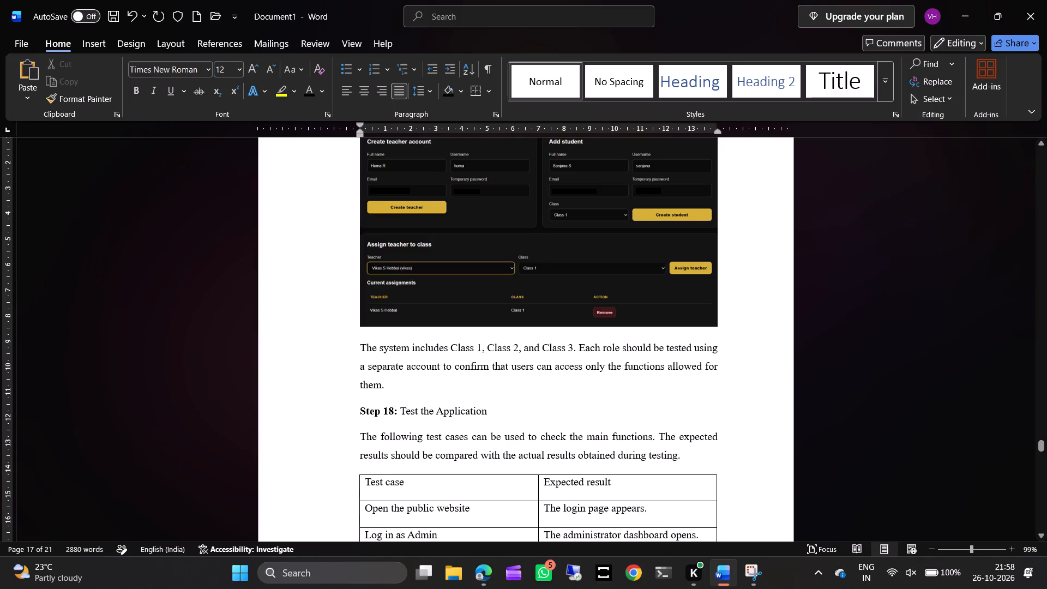
Review the Step 18 test case table and the text that follows it.
scroll(555, 380, down, 2)
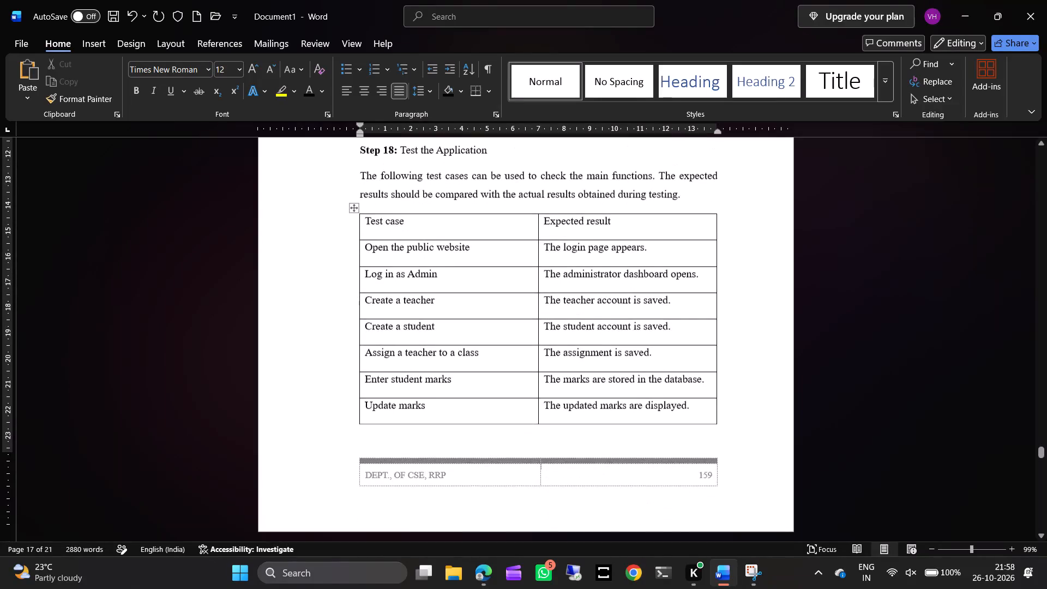
scroll(555, 380, up, 3)
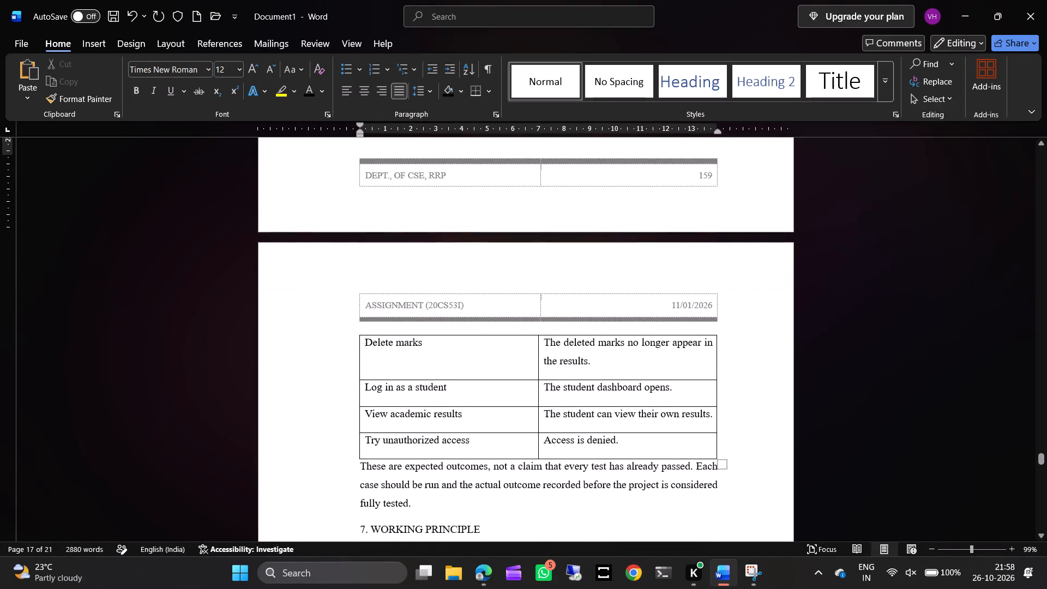
scroll(555, 380, up, 3)
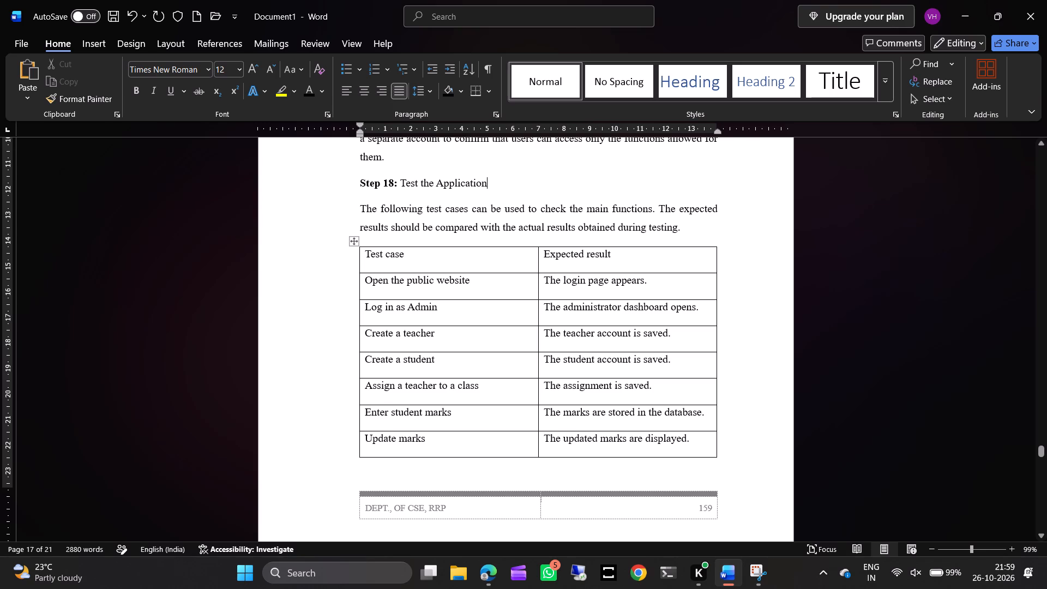
Copy the whole Step 18 test case table, from the Test case header through the Try unauthorized access row.
scroll(536, 384, down, 1)
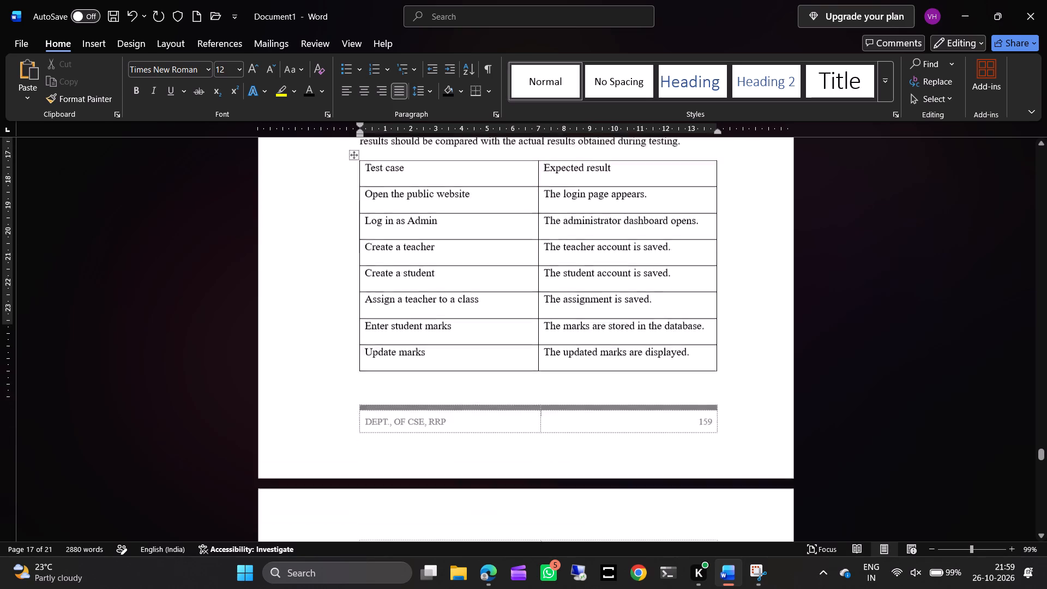
scroll(536, 384, down, 2)
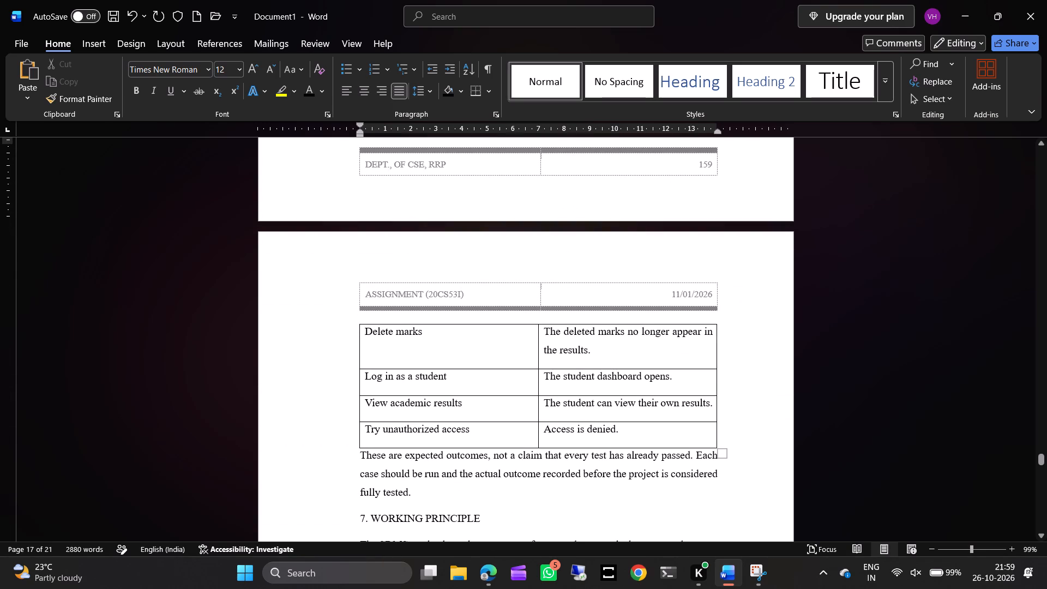
scroll(552, 366, up, 3)
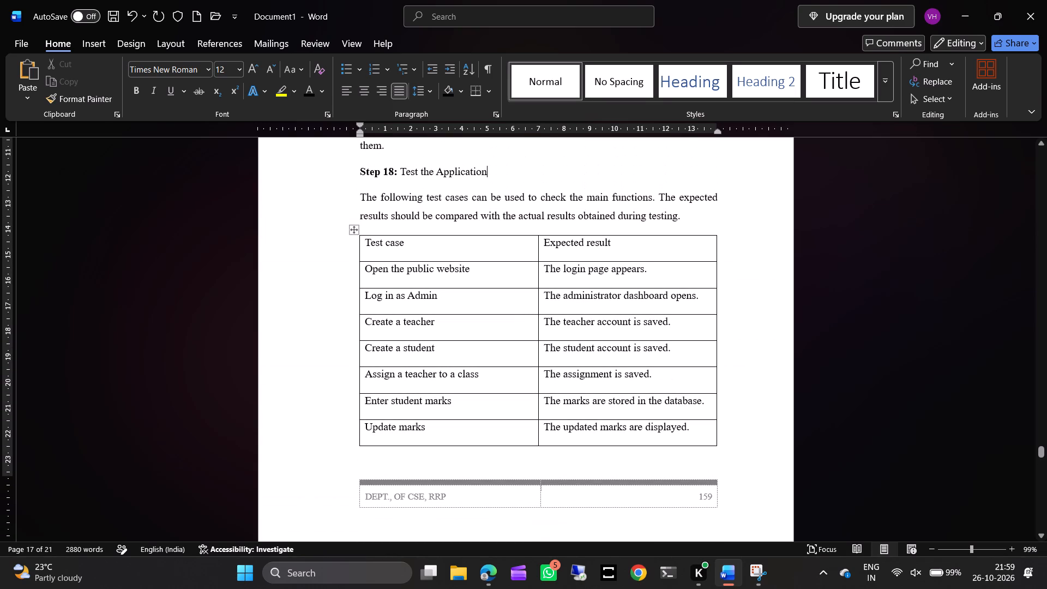
drag(365, 247, 470, 426)
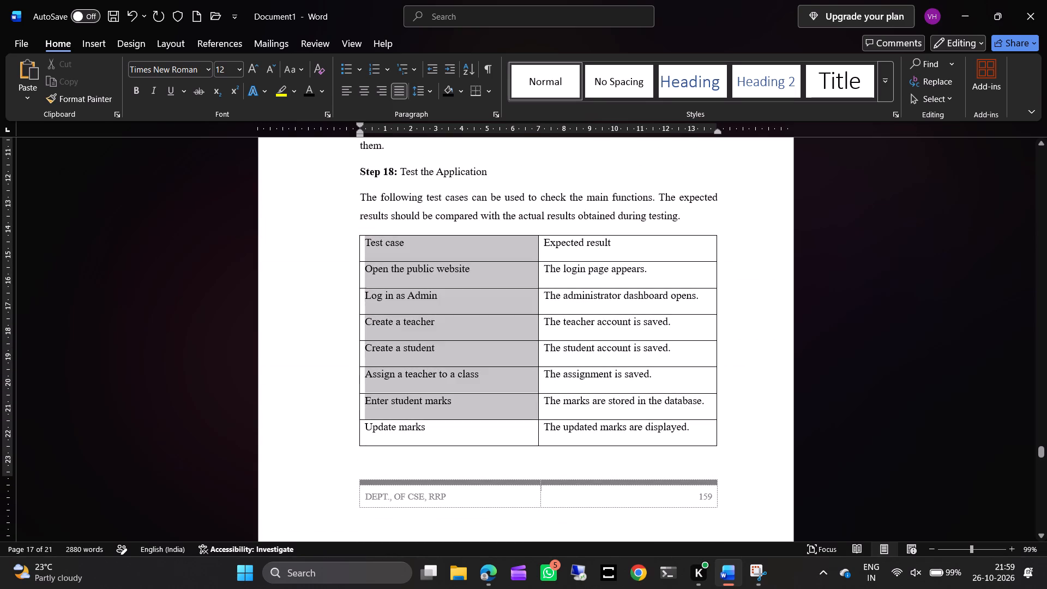
drag(470, 426, 577, 539)
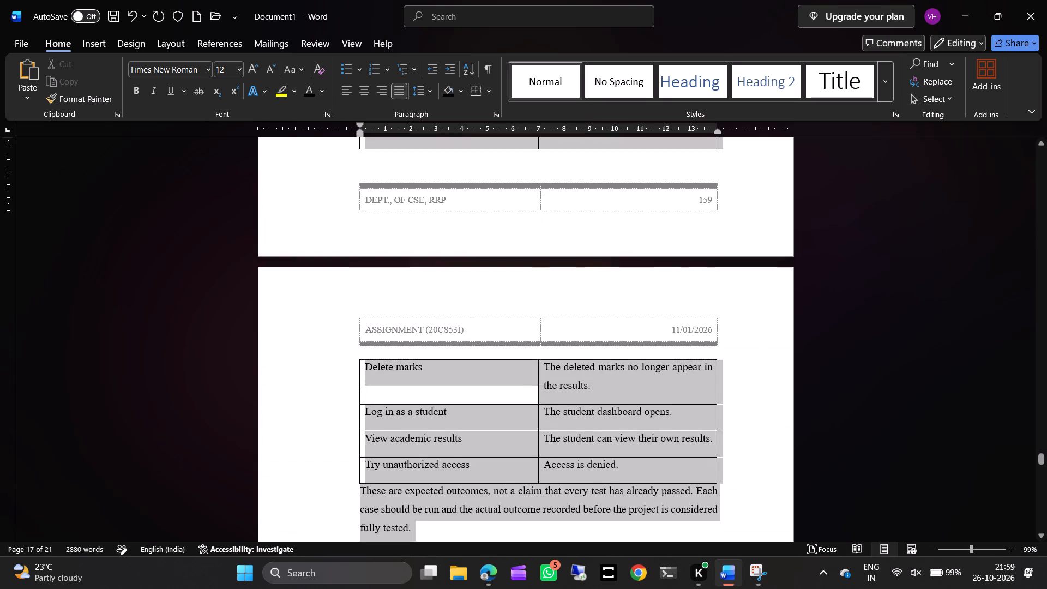
drag(577, 539, 663, 423)
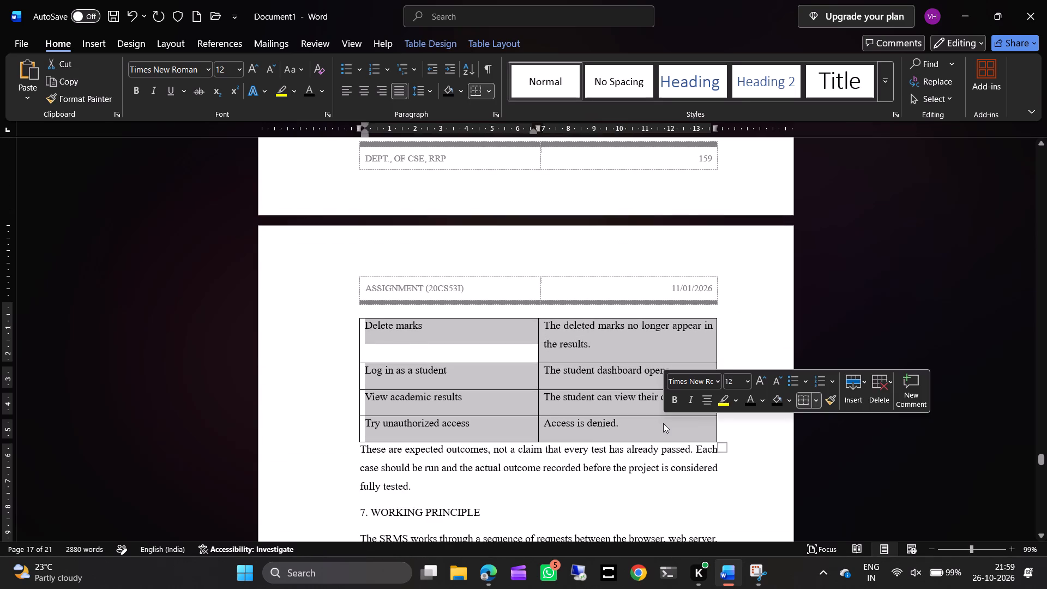
key(ctrl+c)
key(ctrl+c)
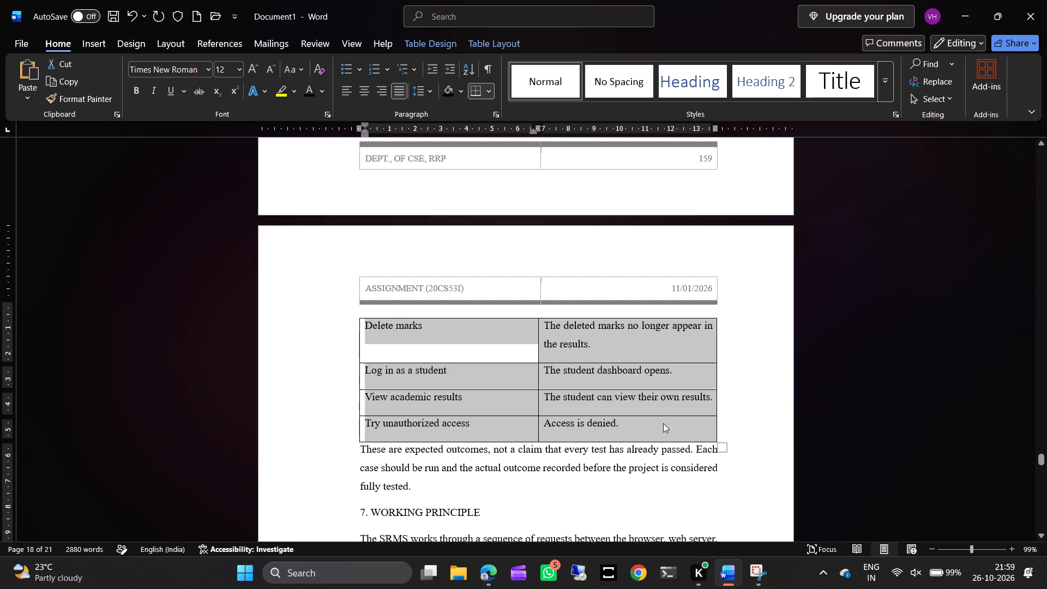
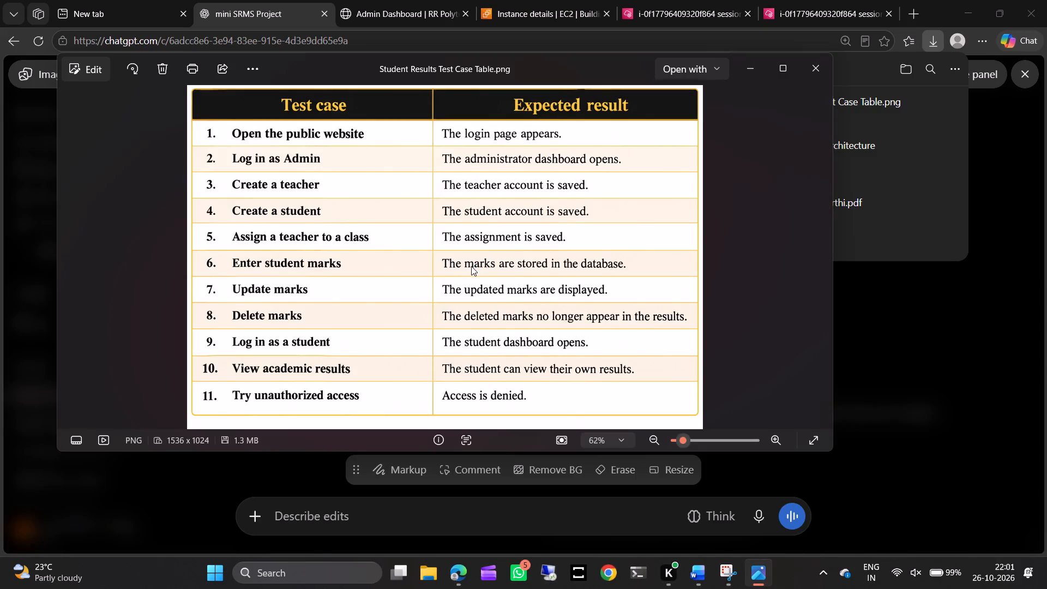
key(ctrl+c)
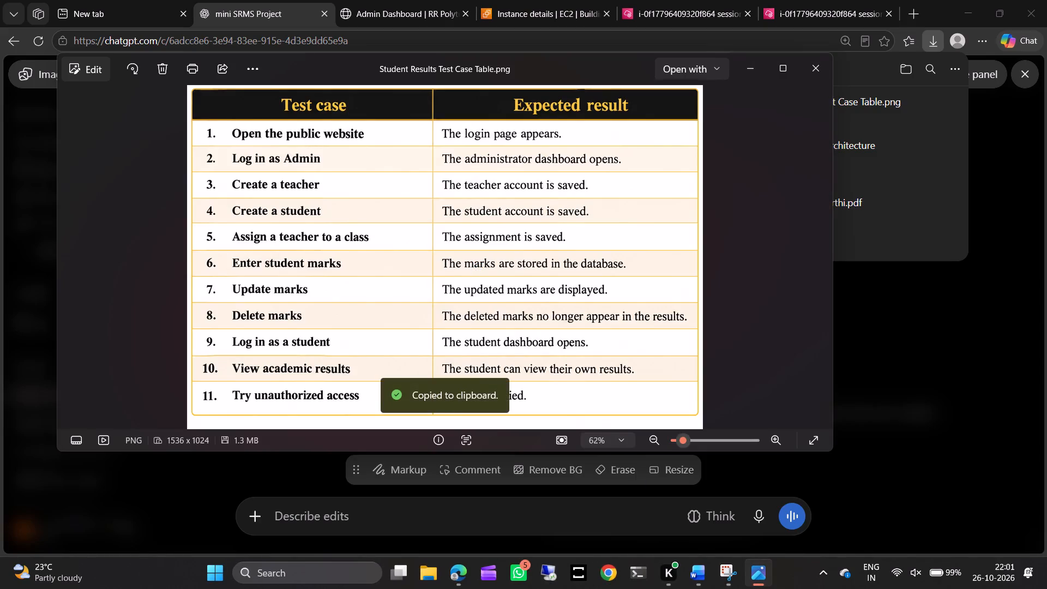
Switch to the Word report and delete the whole Step 18 test case table.
click(698, 575)
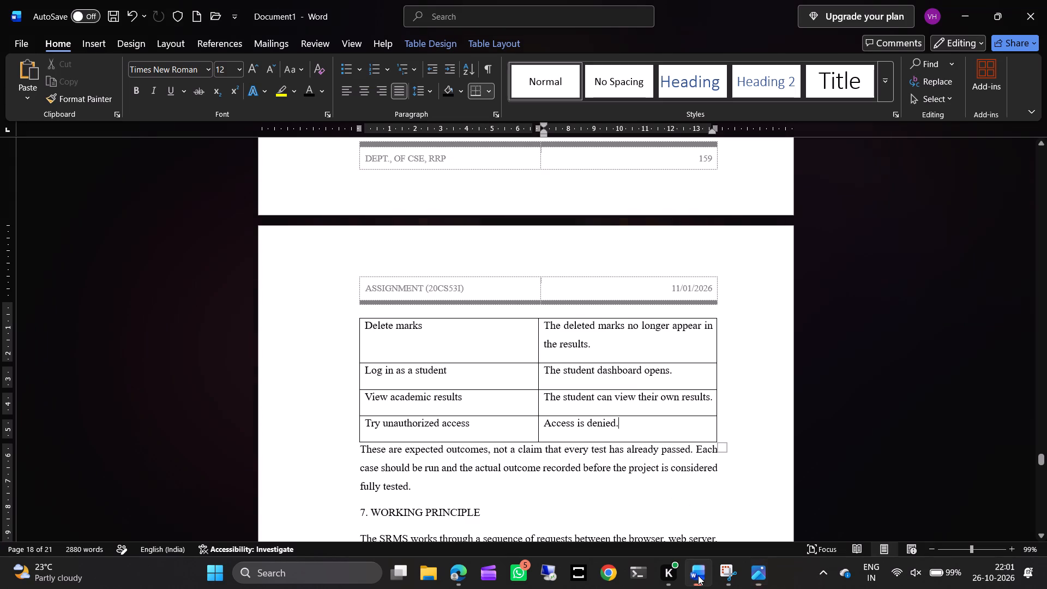
scroll(492, 356, up, 3)
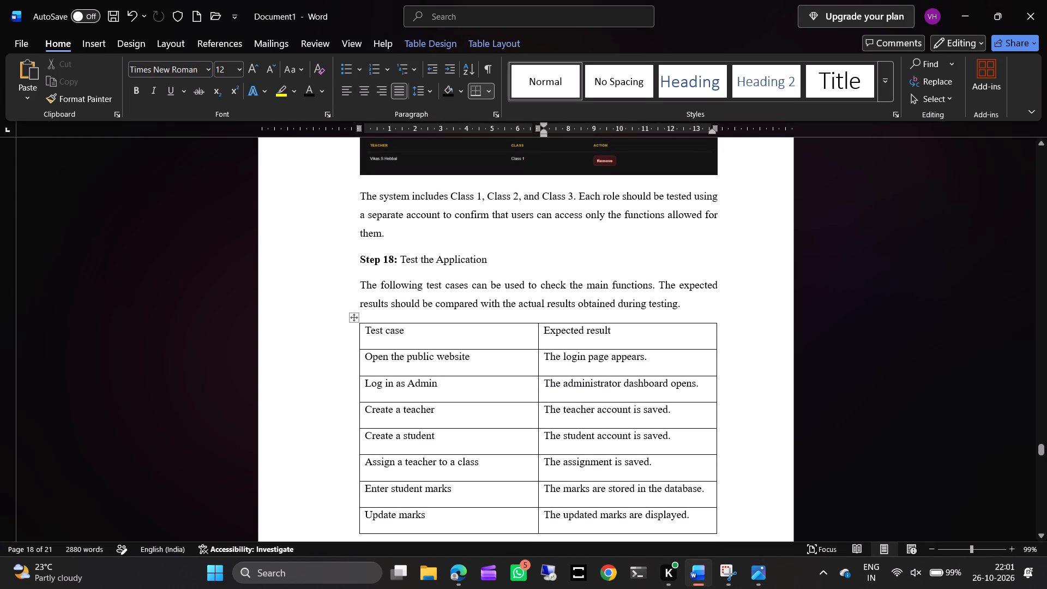
drag(367, 327, 598, 479)
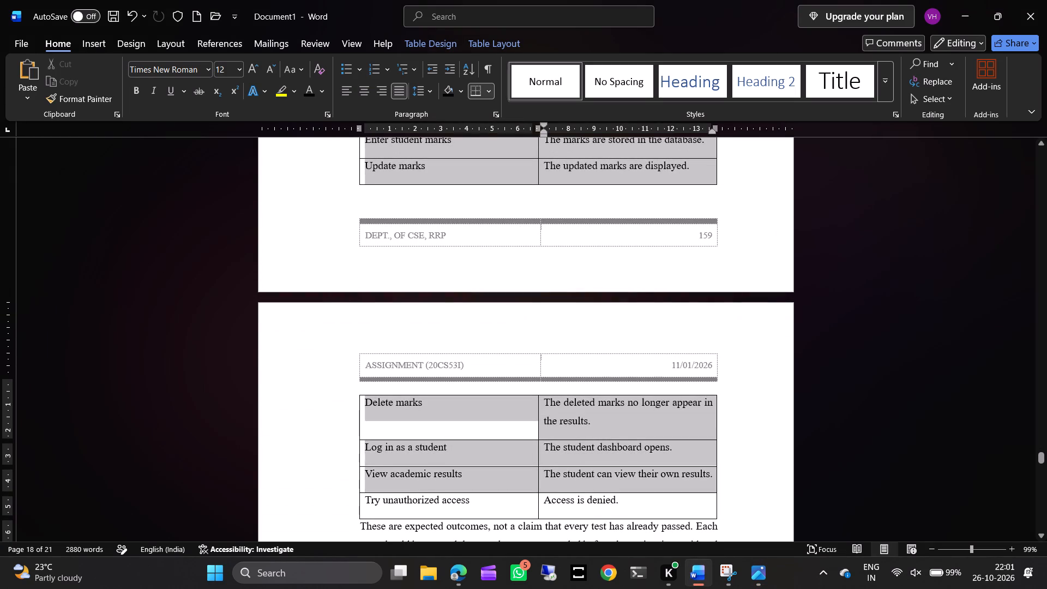
drag(598, 479, 629, 503)
key(BackSpace)
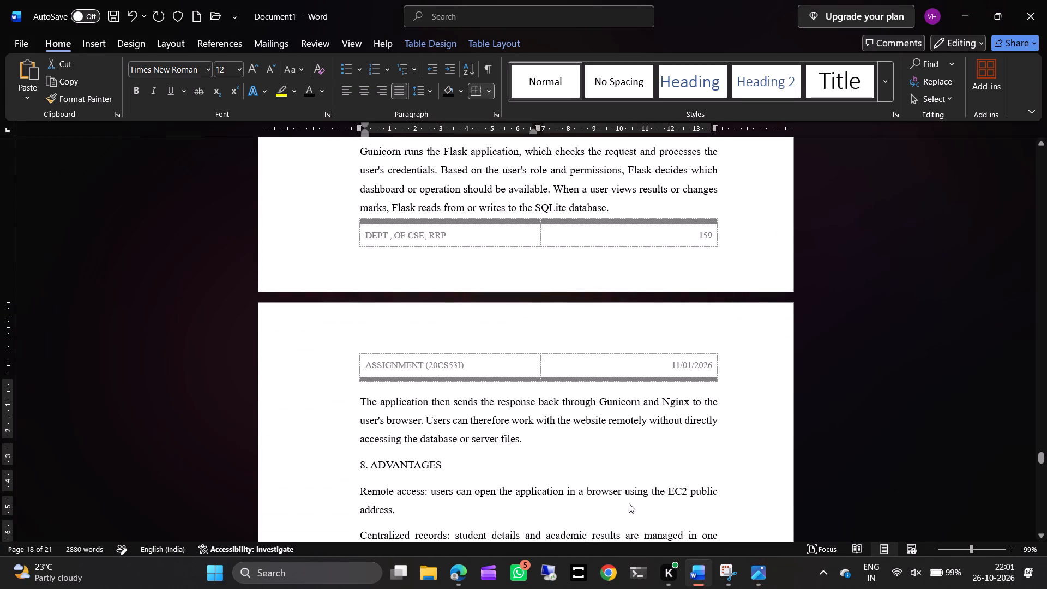
Paste the copied test case image on a new line after the Step 18 paragraph ending "obtained during testing.".
scroll(629, 503, up, 2)
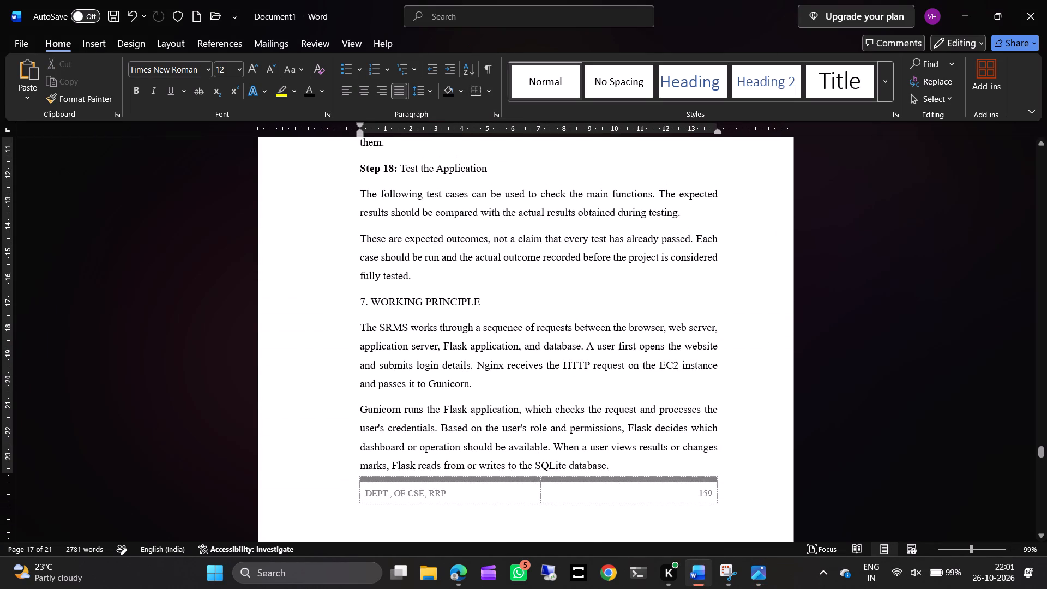
scroll(529, 319, down, 1)
scroll(529, 319, up, 1)
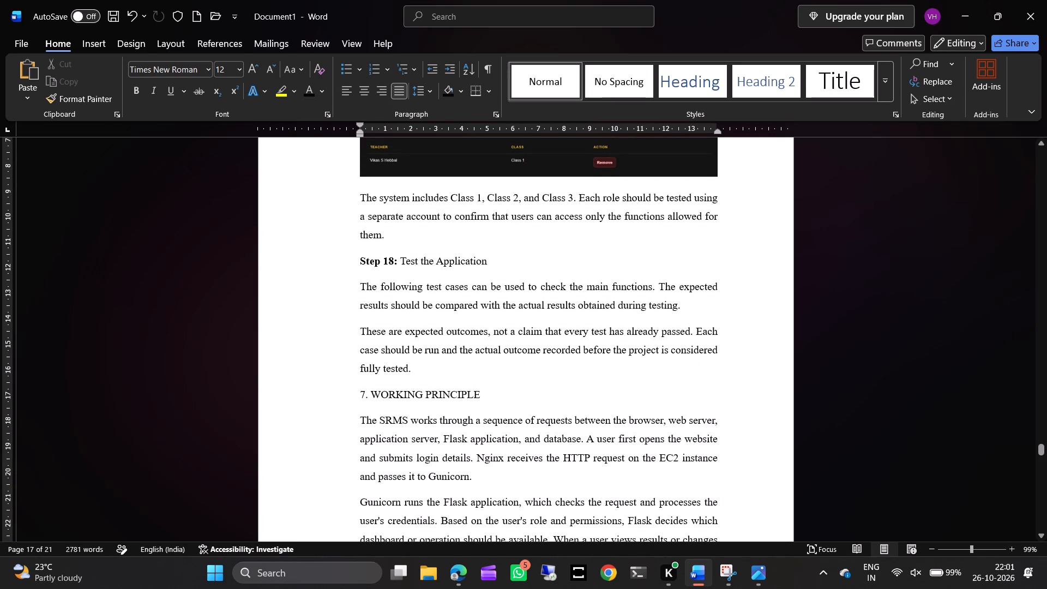
click(685, 306)
key(Return)
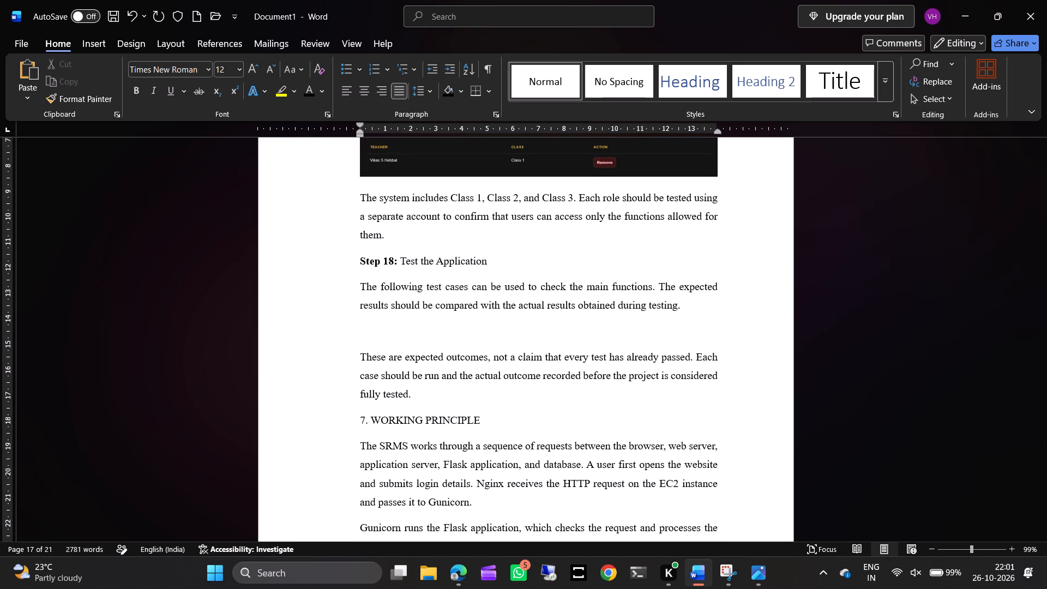
key(ctrl+v)
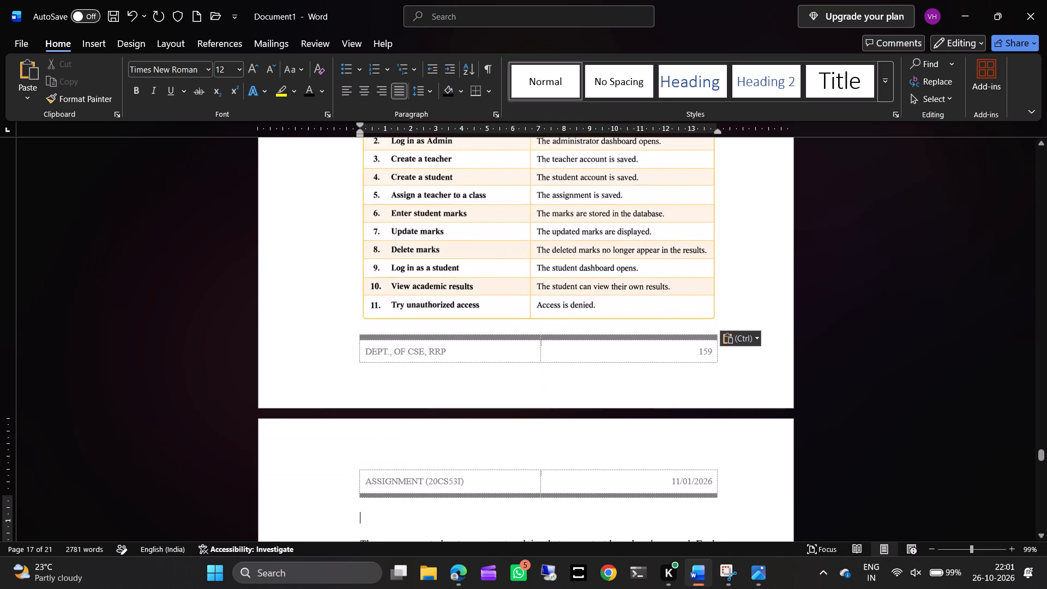
scroll(613, 273, up, 1)
scroll(613, 273, down, 1)
scroll(613, 273, up, 1)
click(613, 273)
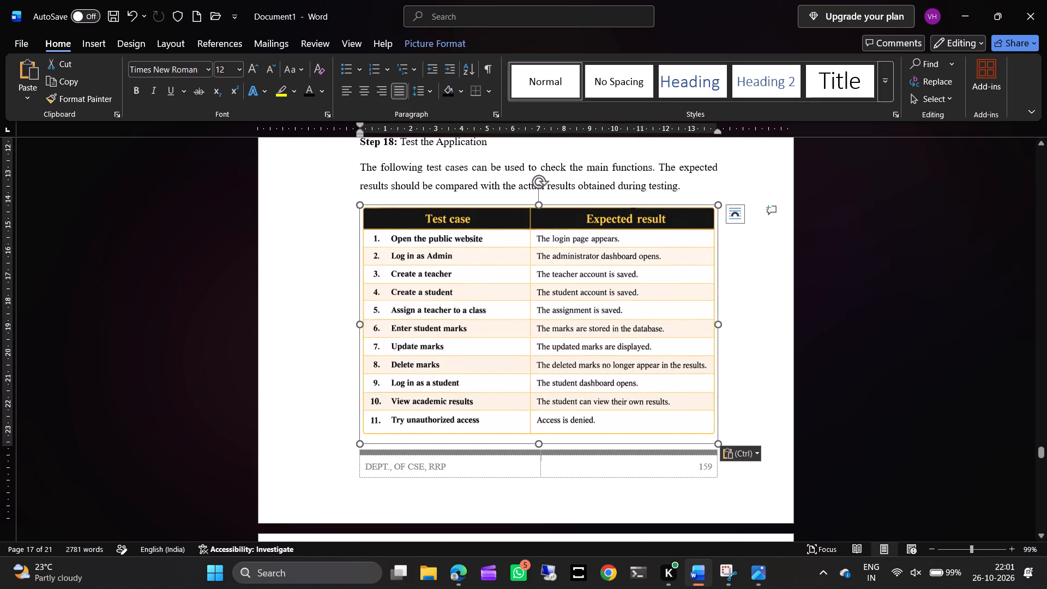
click(768, 306)
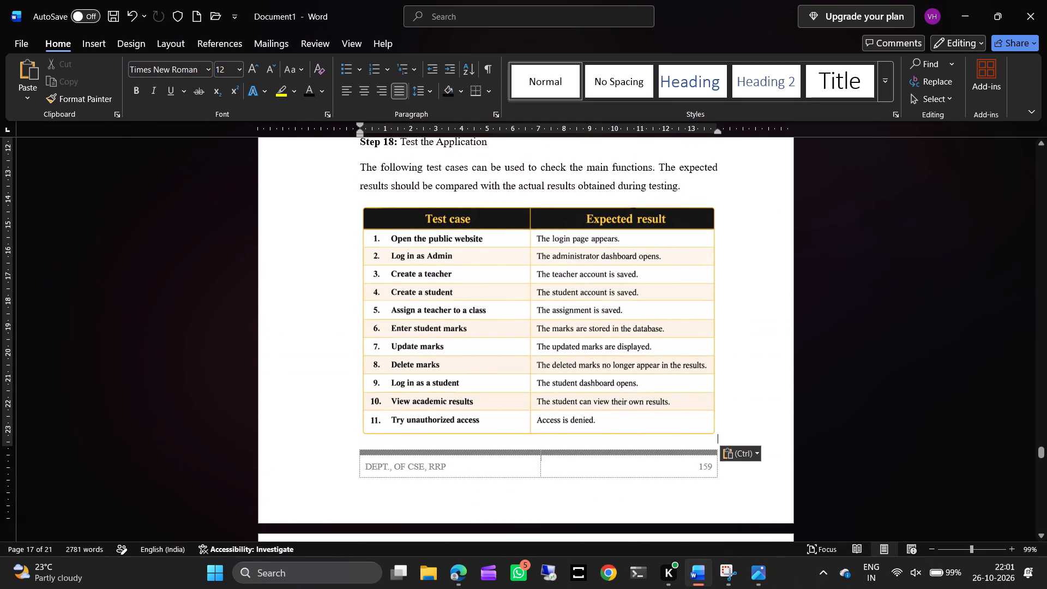
Delete the empty paragraph between the test case image and the "These are expected outcomes" paragraph.
scroll(567, 340, up, 1)
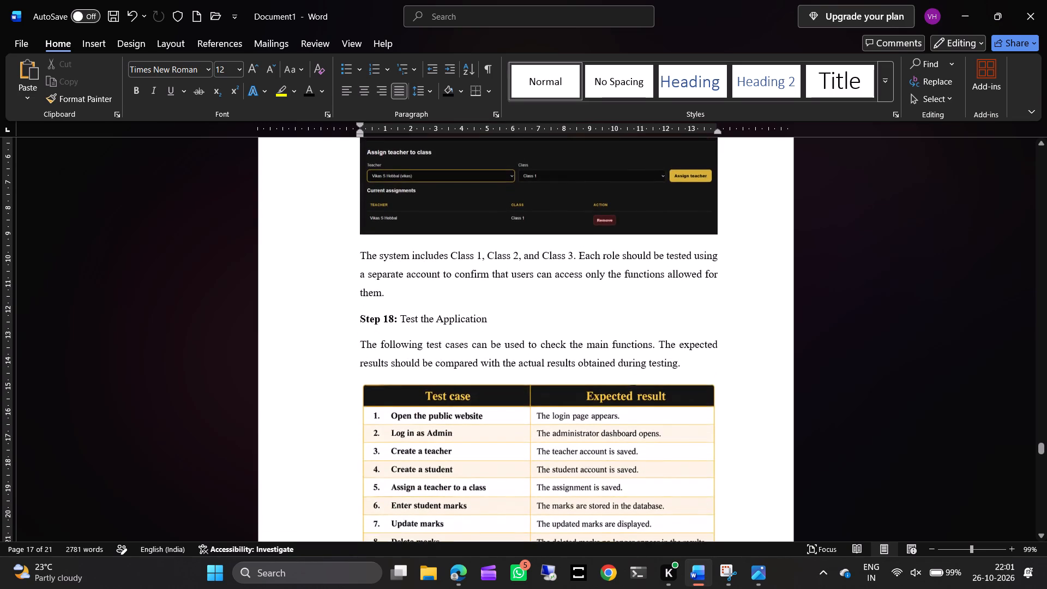
scroll(567, 340, up, 1)
scroll(567, 340, down, 1)
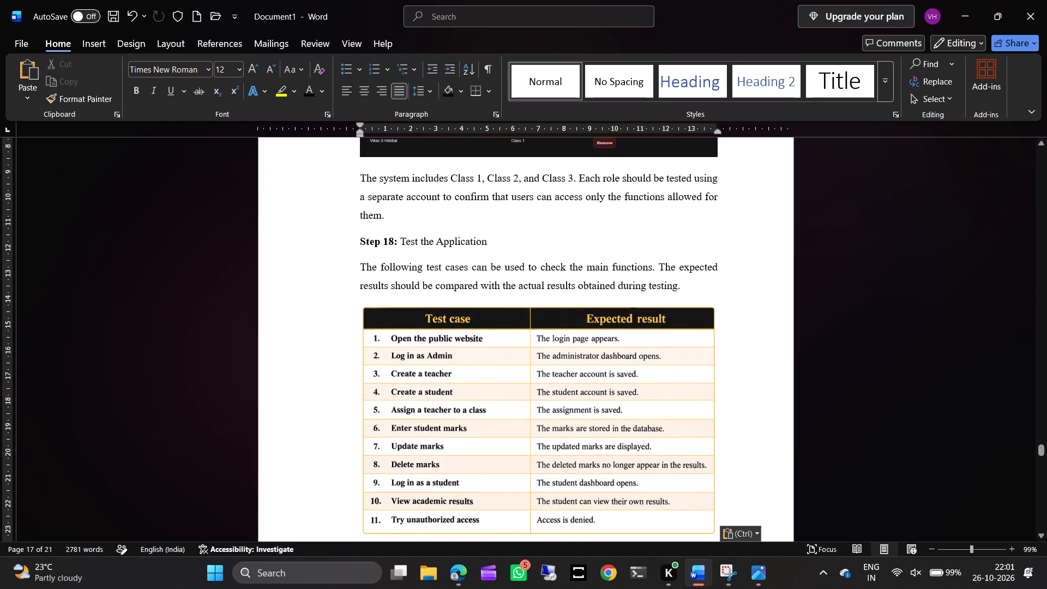
scroll(550, 364, down, 3)
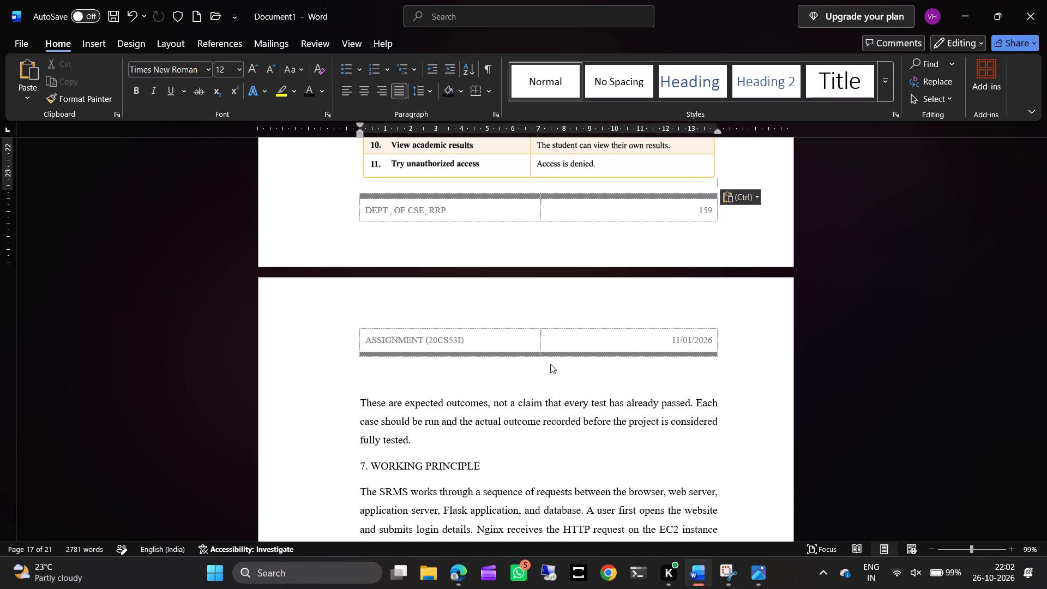
click(382, 392)
key(BackSpace)
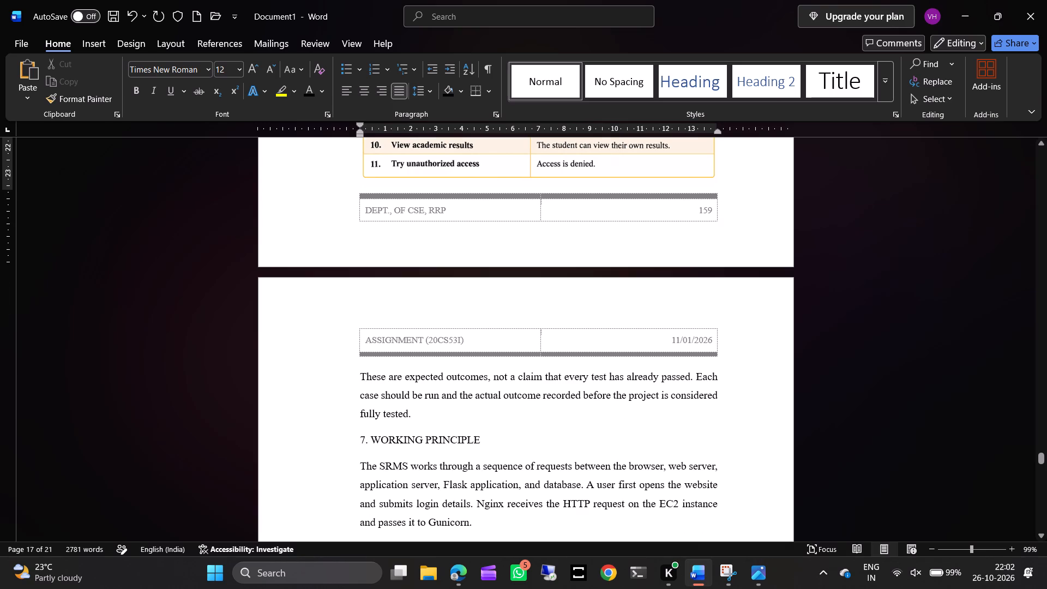
Remove the number "8." from the ADVANTAGES heading and make the heading bold.
scroll(406, 374, up, 3)
scroll(406, 374, down, 1)
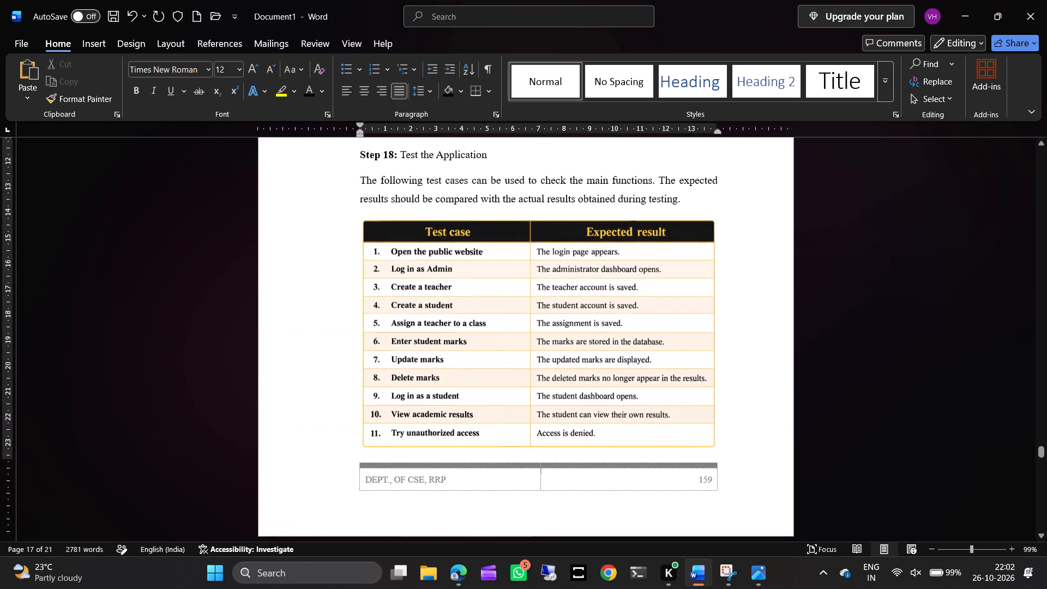
scroll(406, 374, down, 2)
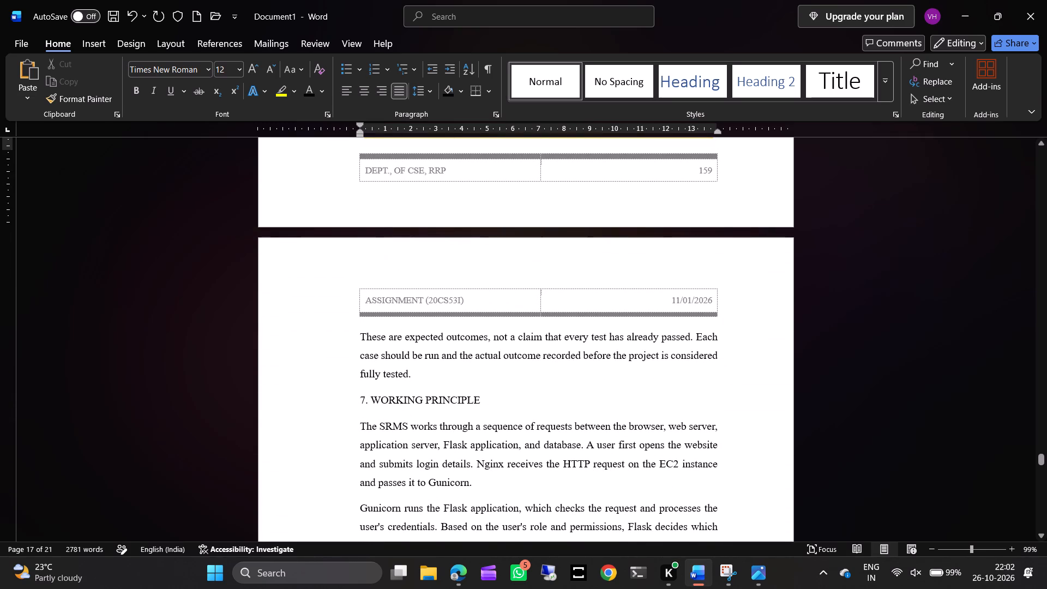
scroll(444, 379, down, 1)
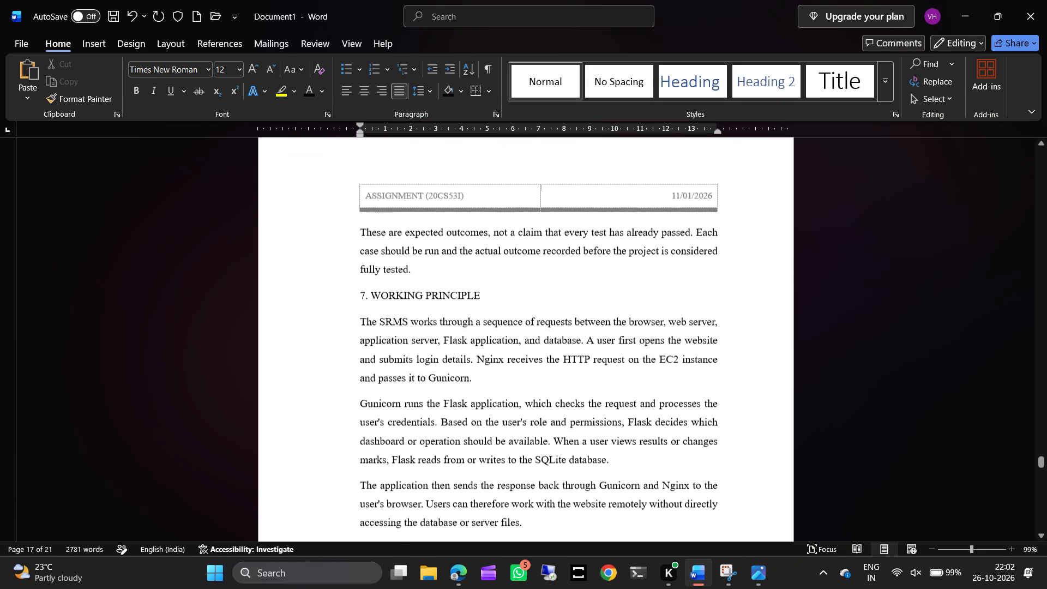
scroll(444, 379, down, 3)
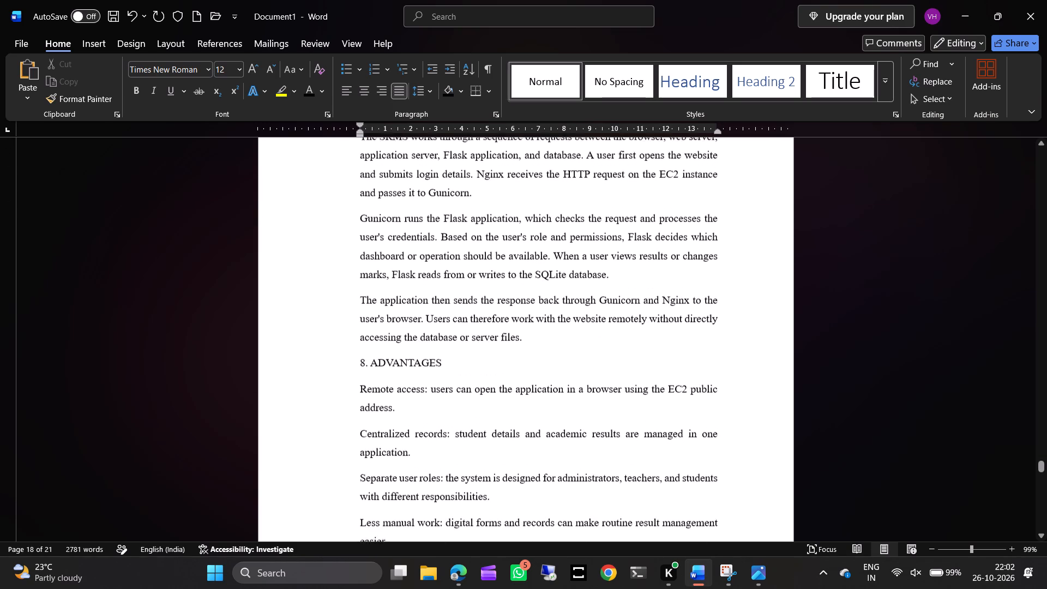
scroll(459, 354, down, 1)
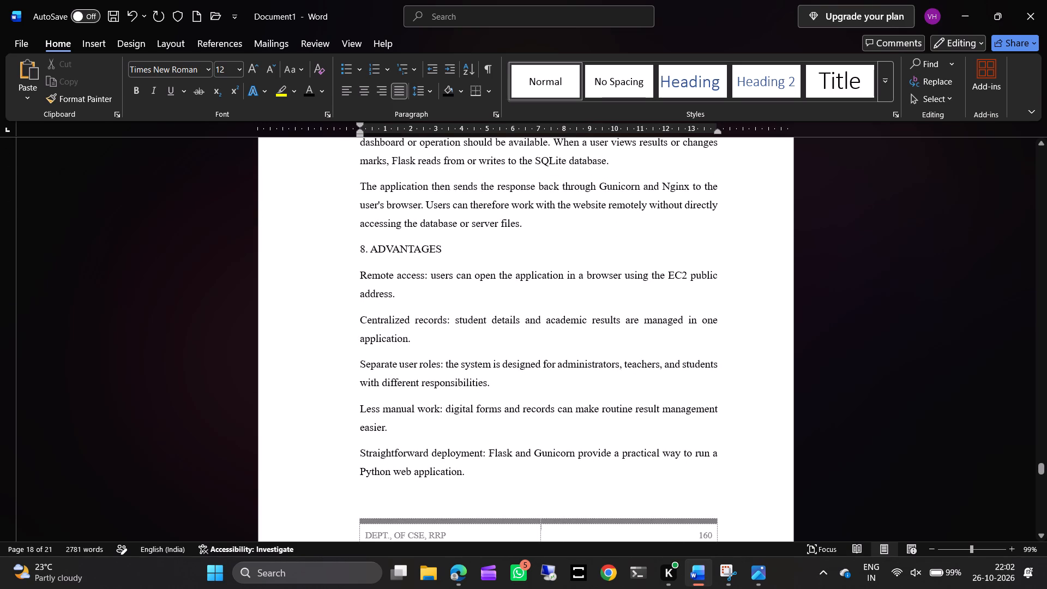
click(372, 250)
key(BackSpace)
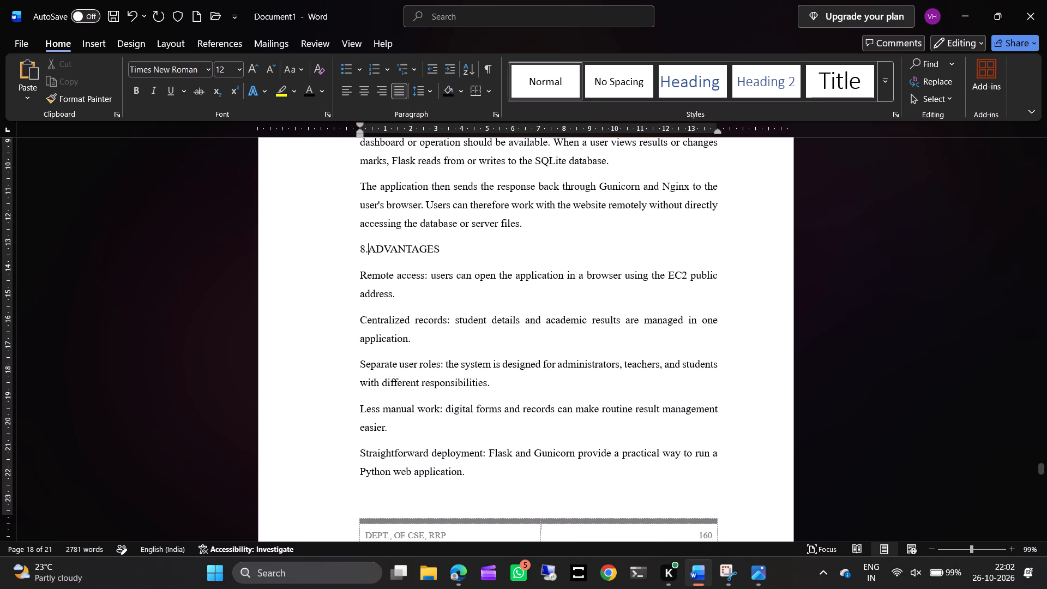
key(BackSpace)
key(BackSpace)
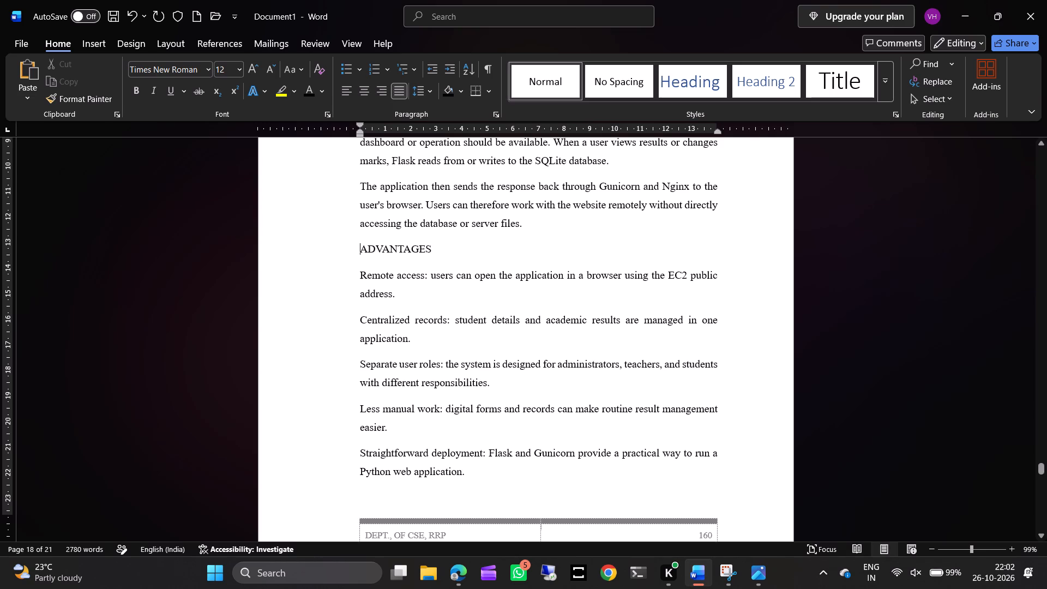
drag(438, 251, 361, 247)
click(371, 226)
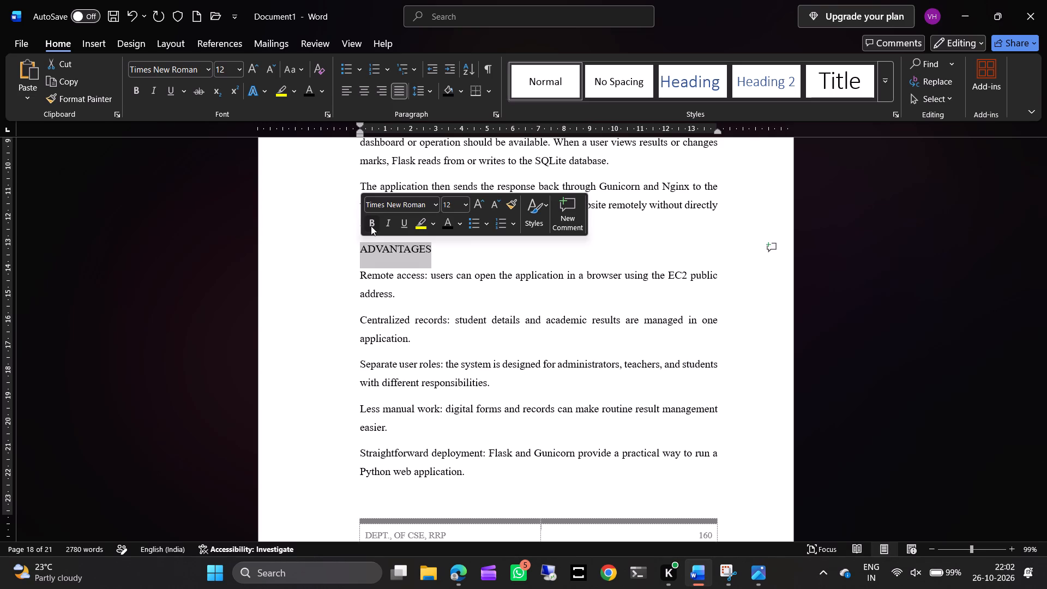
Remove the number "7." from the WORKING PRINCIPLE heading and make the heading bold.
scroll(440, 281, up, 2)
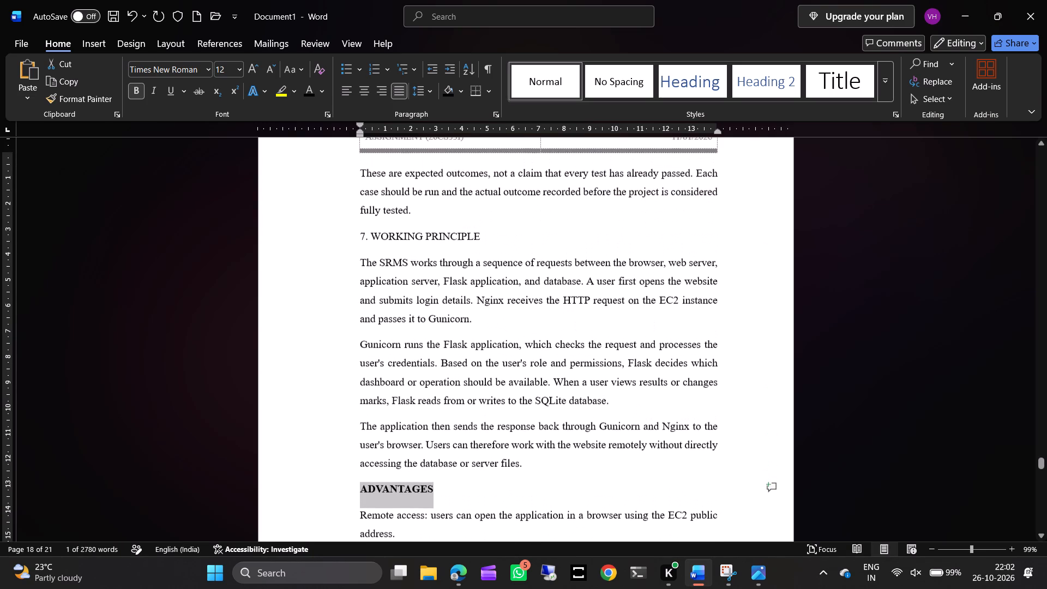
click(374, 238)
key(BackSpace)
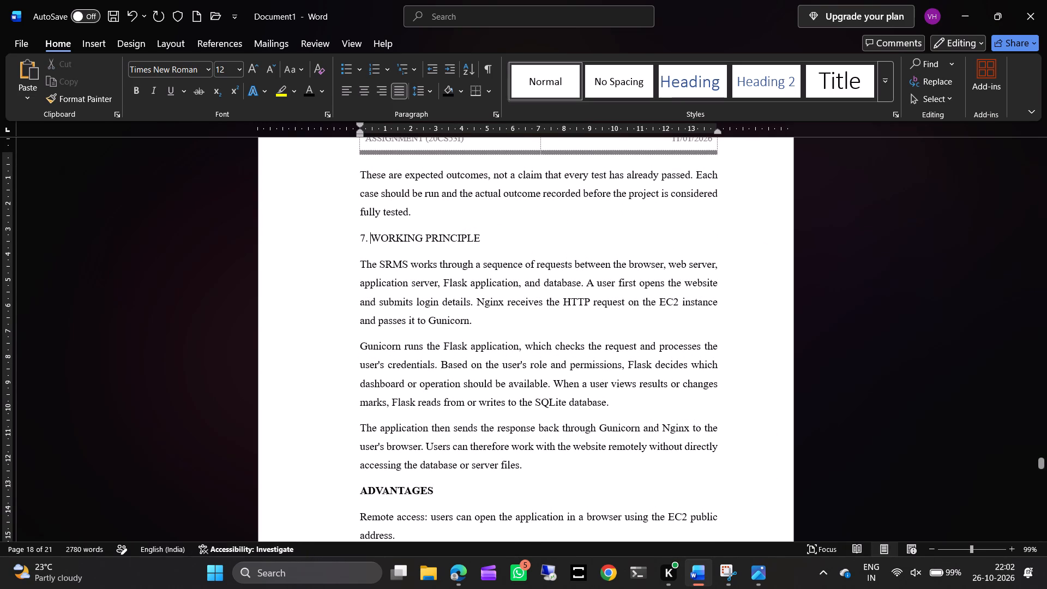
key(BackSpace)
key(BackSpace)
drag(480, 238, 362, 242)
click(372, 223)
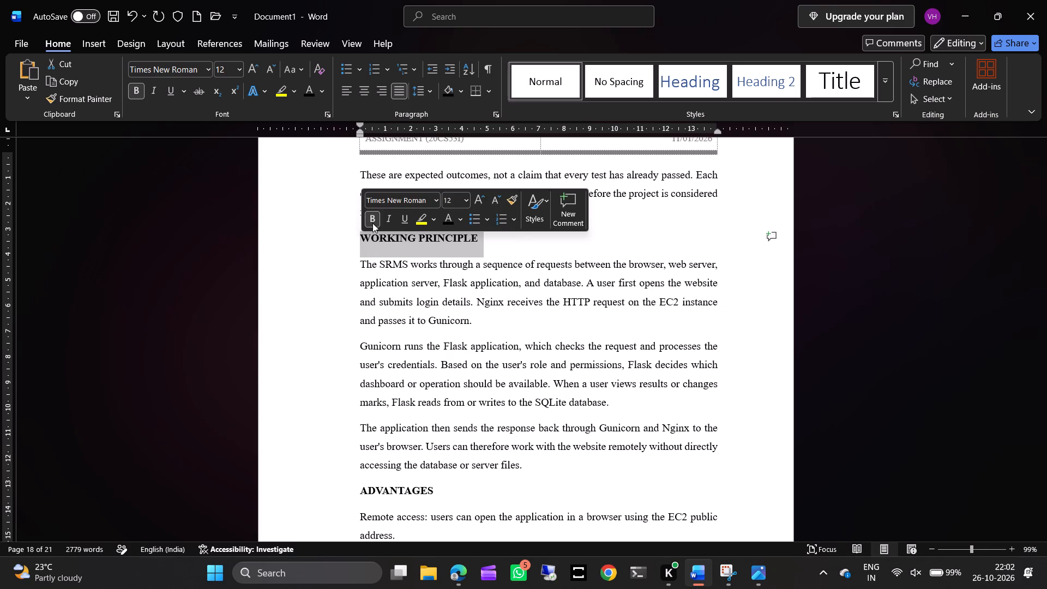
Indent the first line of each of the three paragraphs under WORKING PRINCIPLE.
click(362, 265)
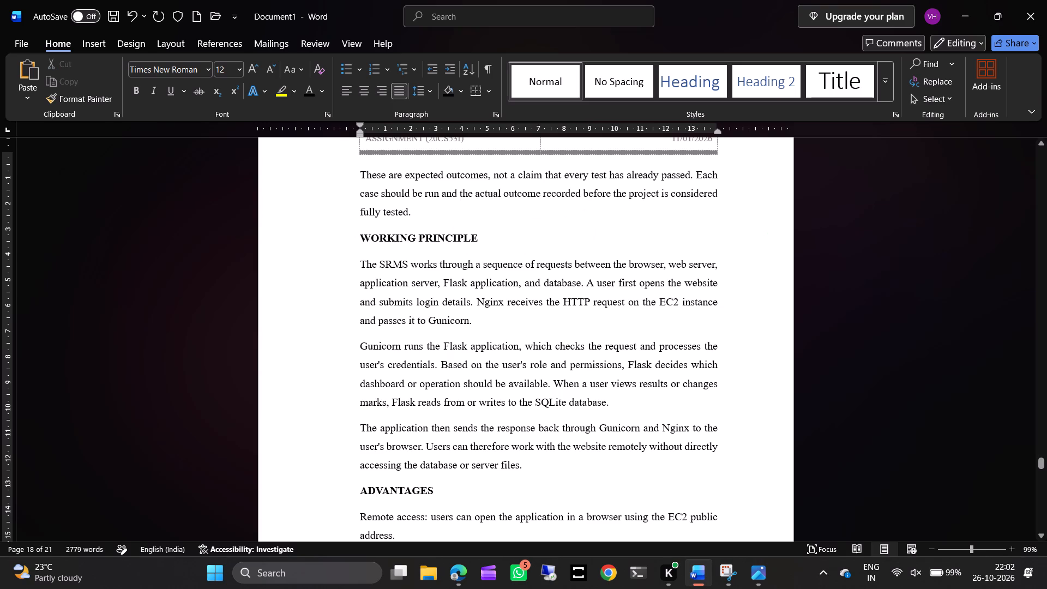
key(Tab)
click(359, 348)
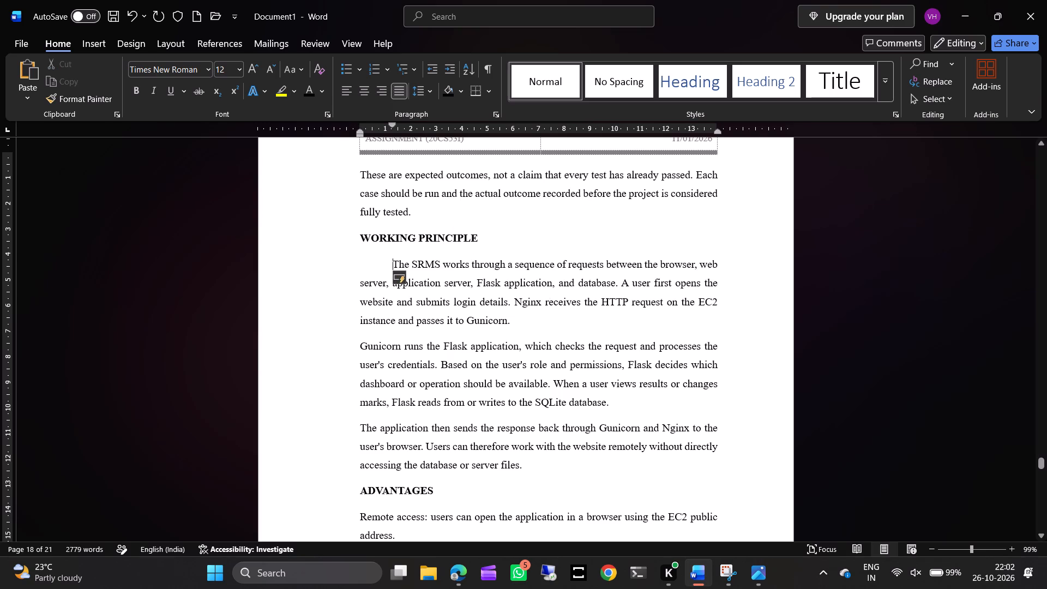
key(Tab)
click(360, 429)
key(Tab)
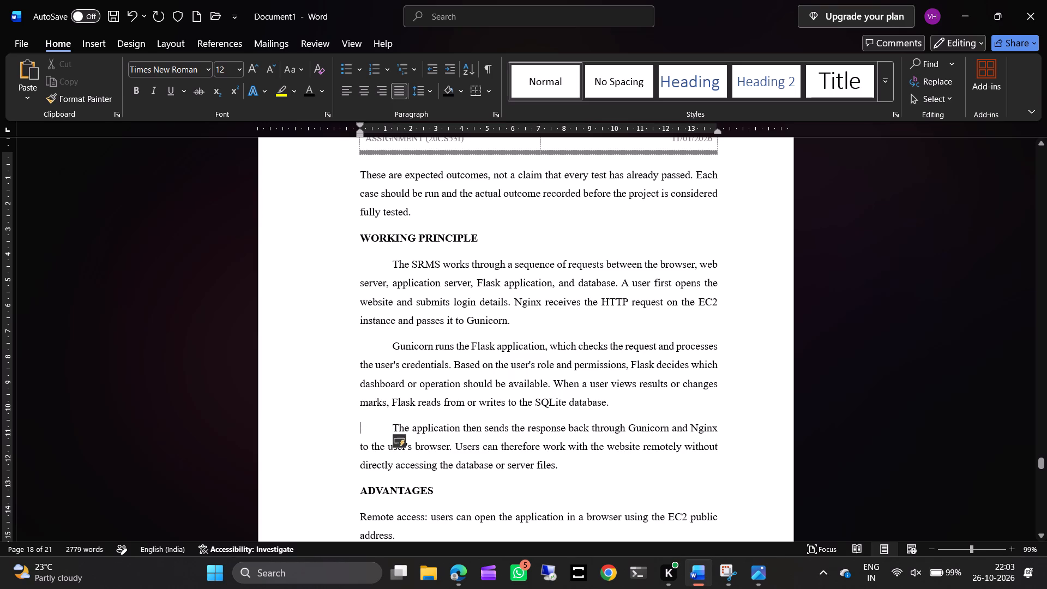
Format all the paragraphs under ADVANTAGES, from "Remote access" through "Request forwarding", as a bulleted list.
scroll(431, 423, down, 2)
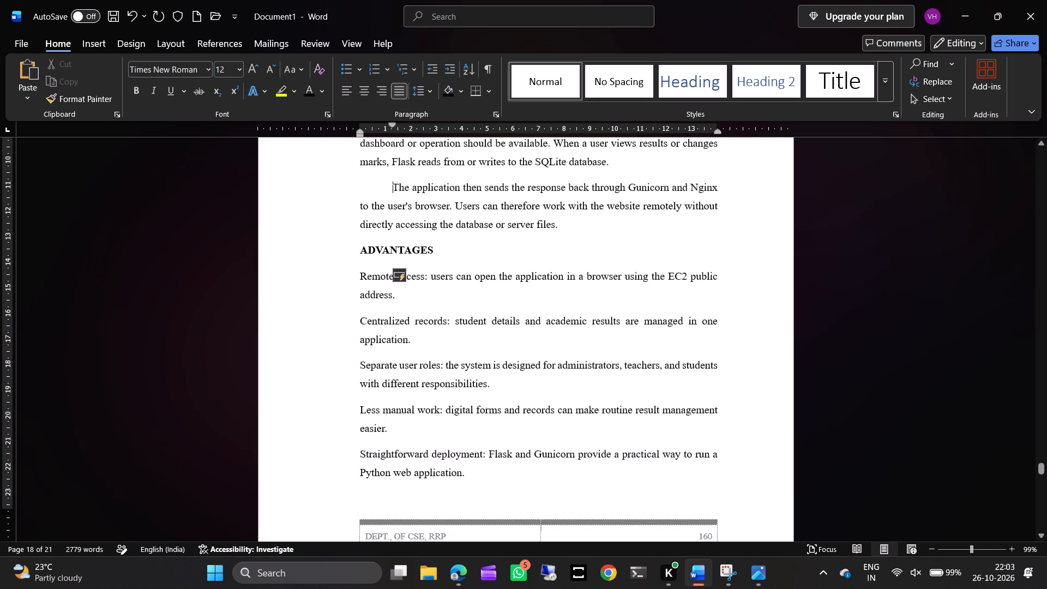
drag(357, 268, 423, 554)
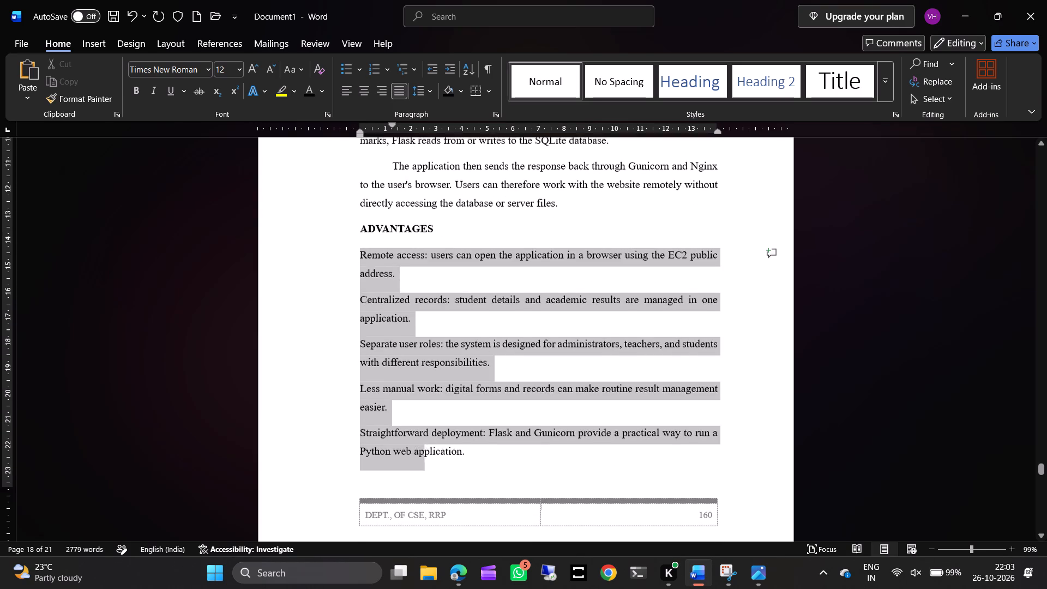
drag(423, 554, 415, 503)
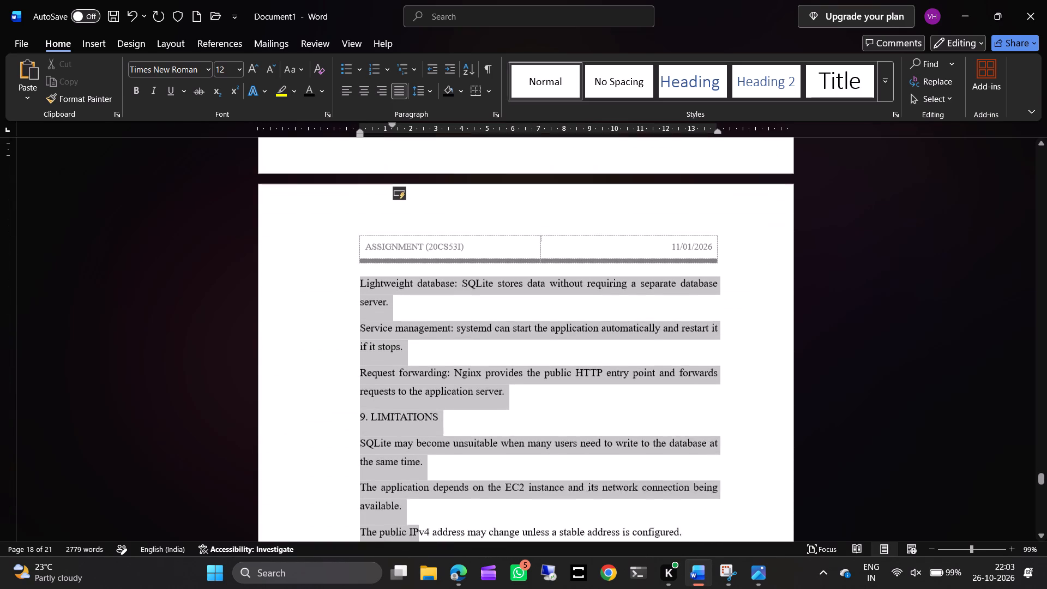
drag(415, 503, 510, 379)
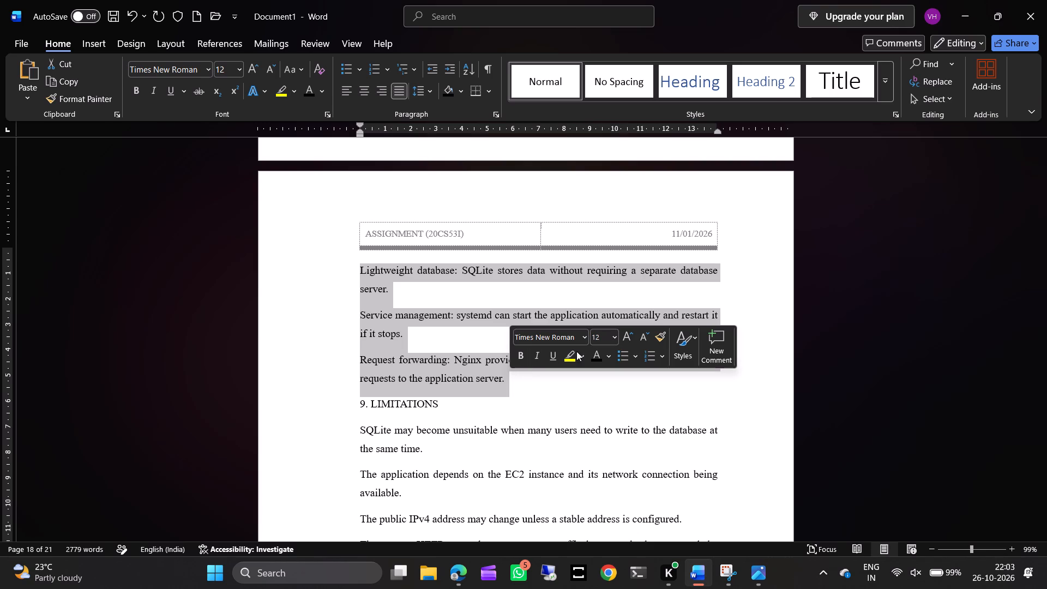
click(621, 355)
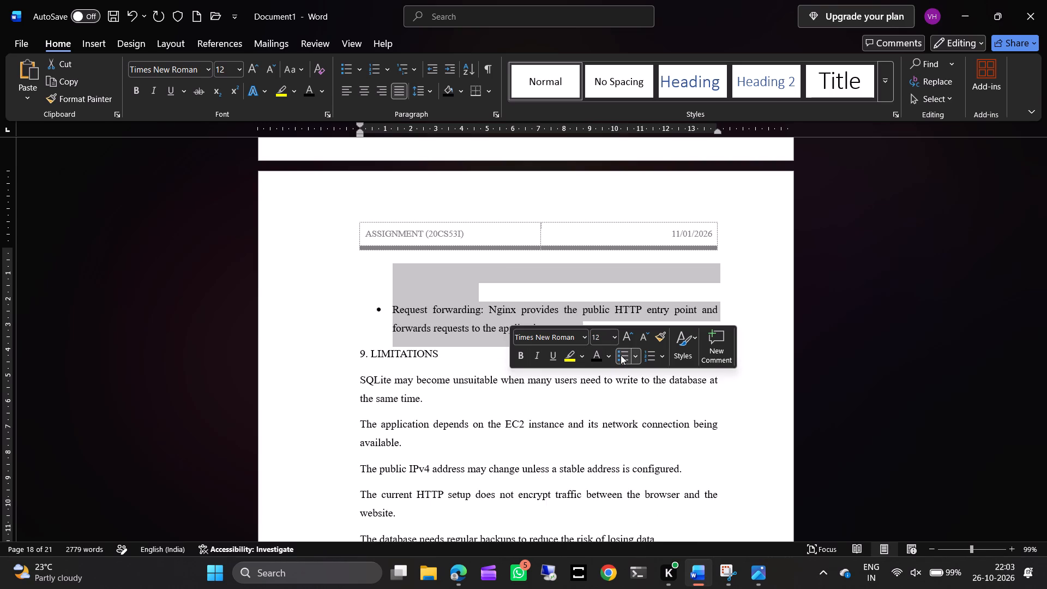
click(514, 250)
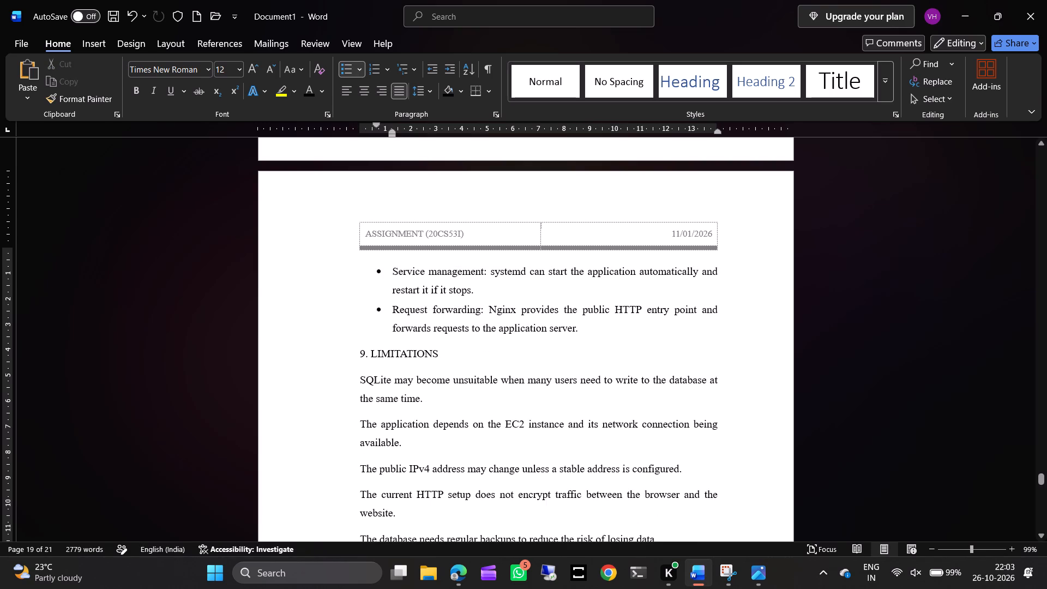
Bold the lead-in labels "Request forwarding:", "Service management:", "Lightweight database:" and "Straightforward deployment:" in the ADVANTAGES bullets.
scroll(476, 333, up, 1)
drag(486, 366, 450, 365)
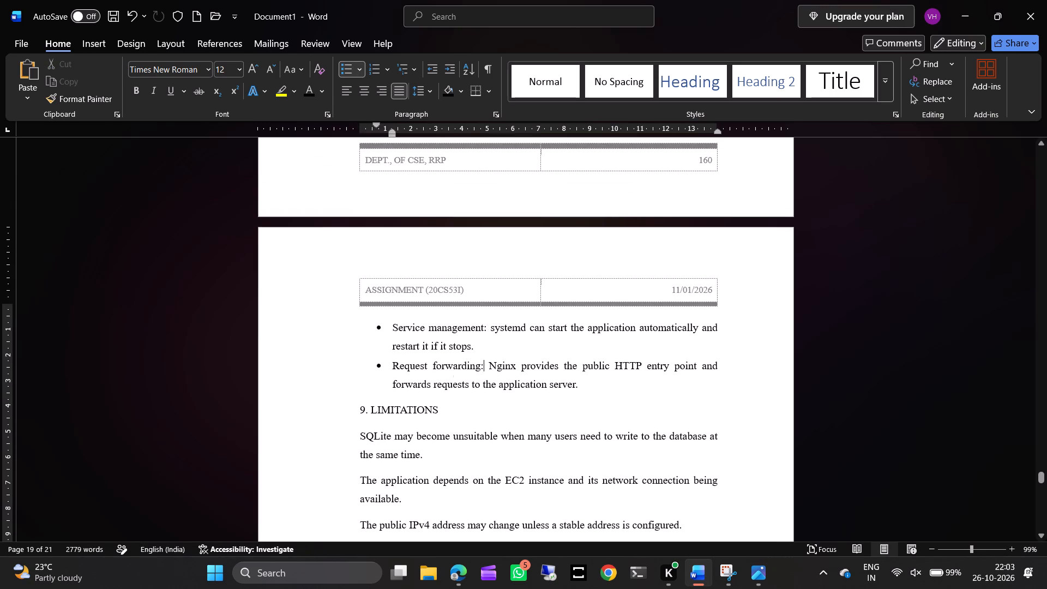
drag(450, 365, 400, 367)
key(ctrl+b)
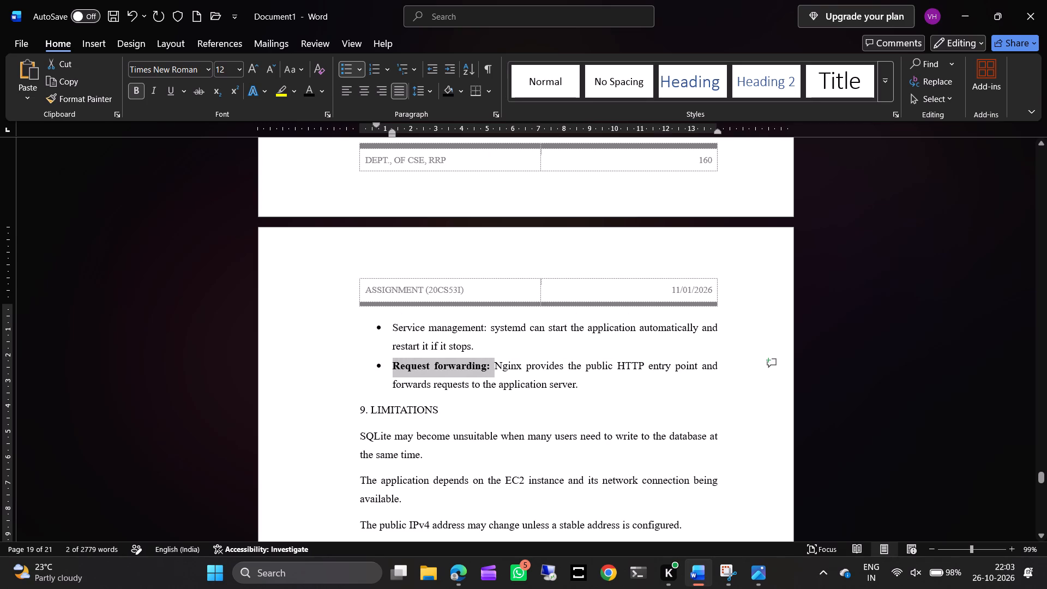
drag(488, 329, 399, 332)
key(ctrl+b)
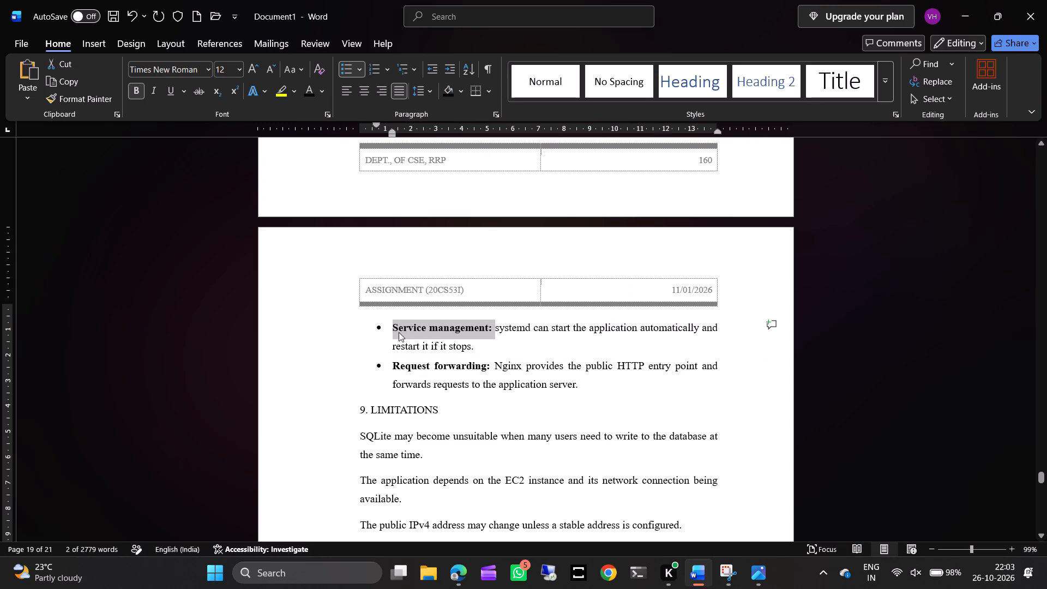
scroll(460, 282, up, 1)
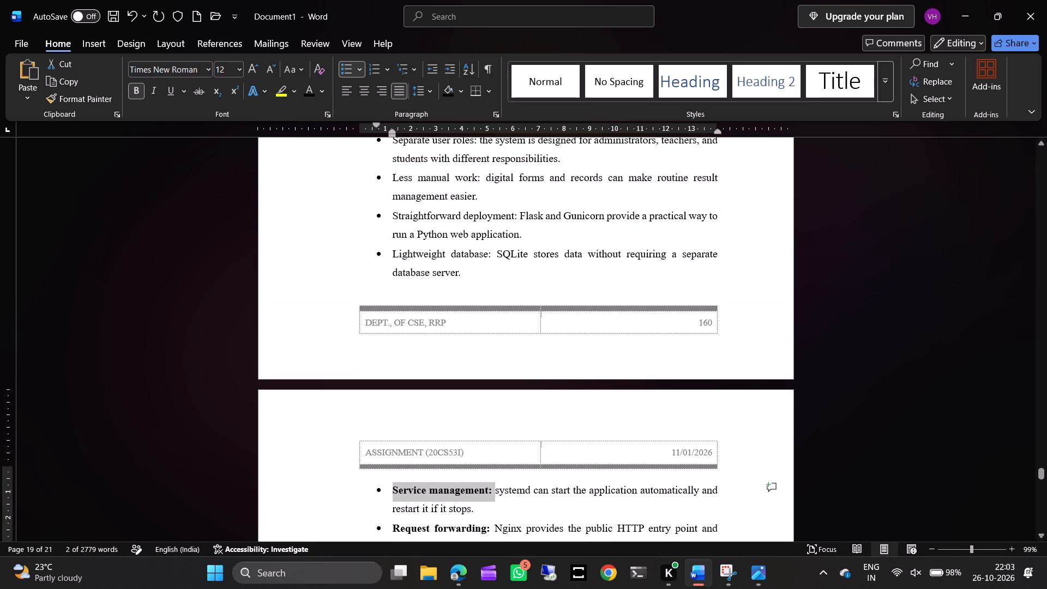
drag(492, 255, 412, 253)
key(ctrl+b)
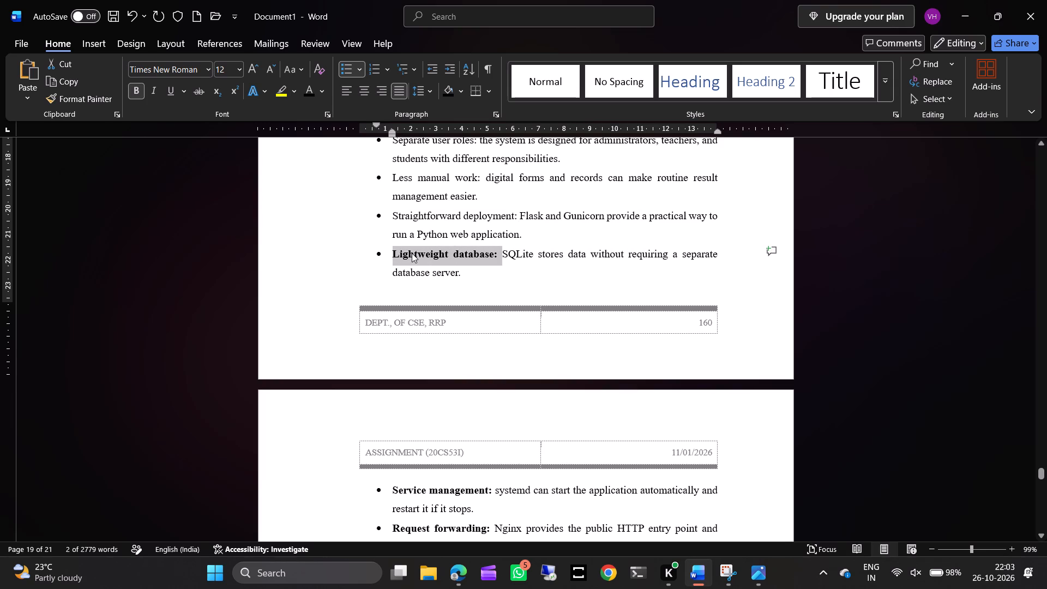
drag(518, 215, 399, 214)
key(ctrl+b)
Bold the lead-in labels "Less manual work:", "Separate user roles:", "Centralized records:" and "Remote access:" in the ADVANTAGES bullets.
scroll(399, 214, up, 1)
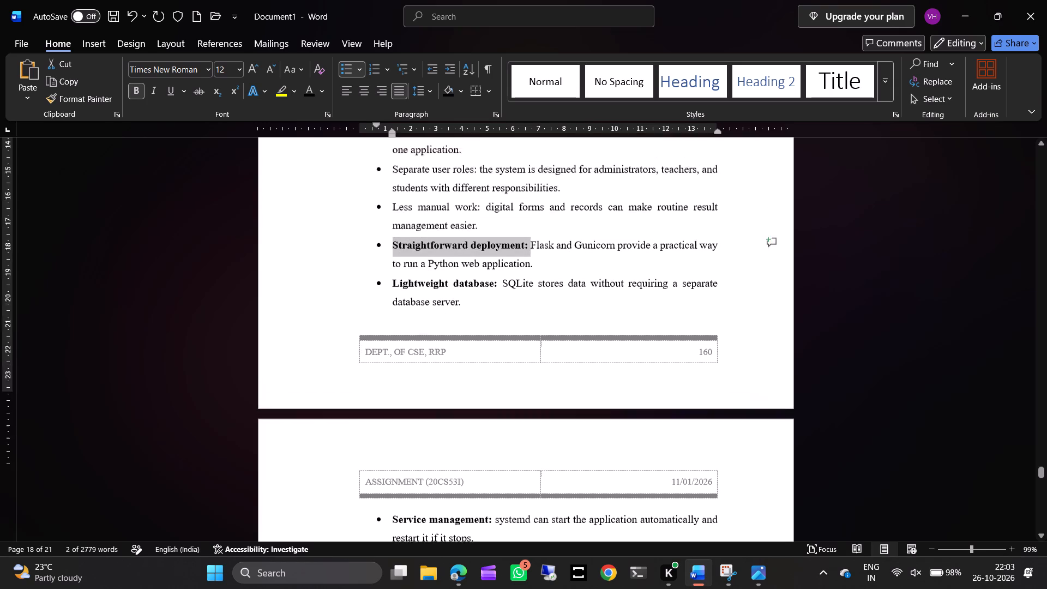
scroll(399, 214, up, 1)
drag(482, 284, 431, 285)
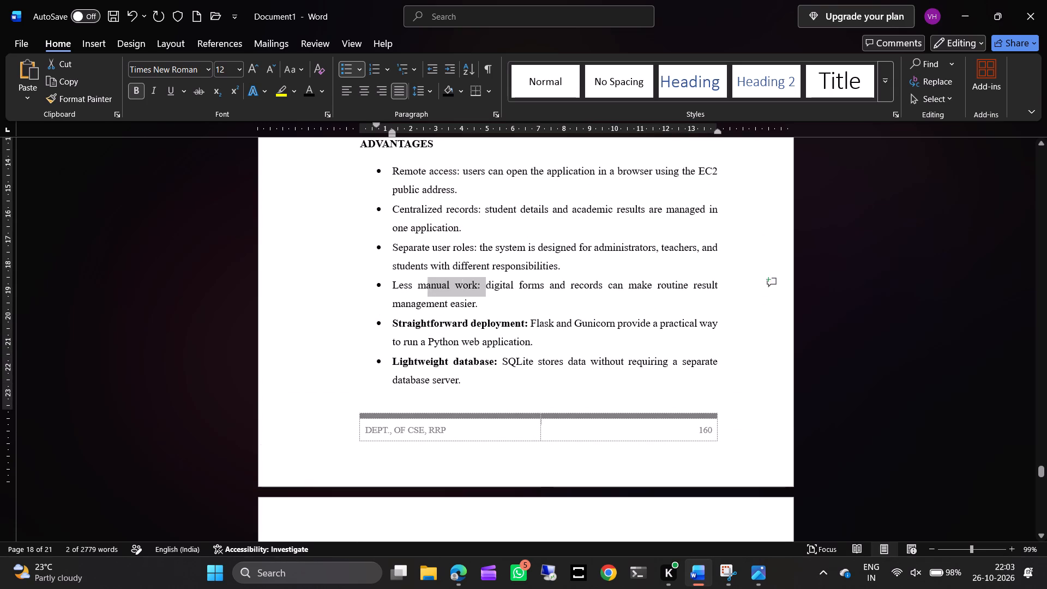
drag(431, 285, 403, 286)
key(ctrl+b)
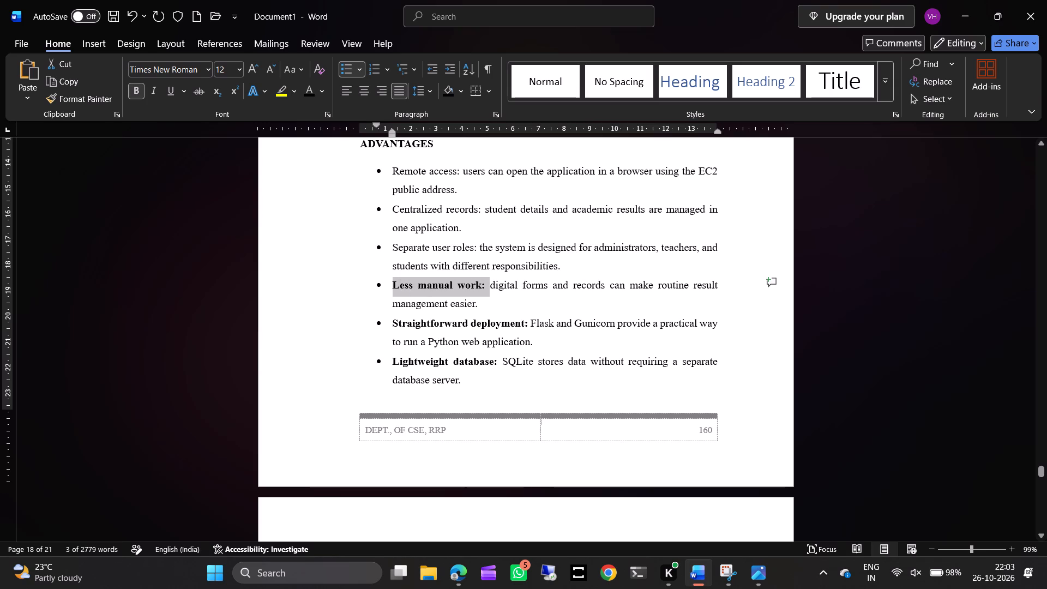
drag(477, 249, 408, 250)
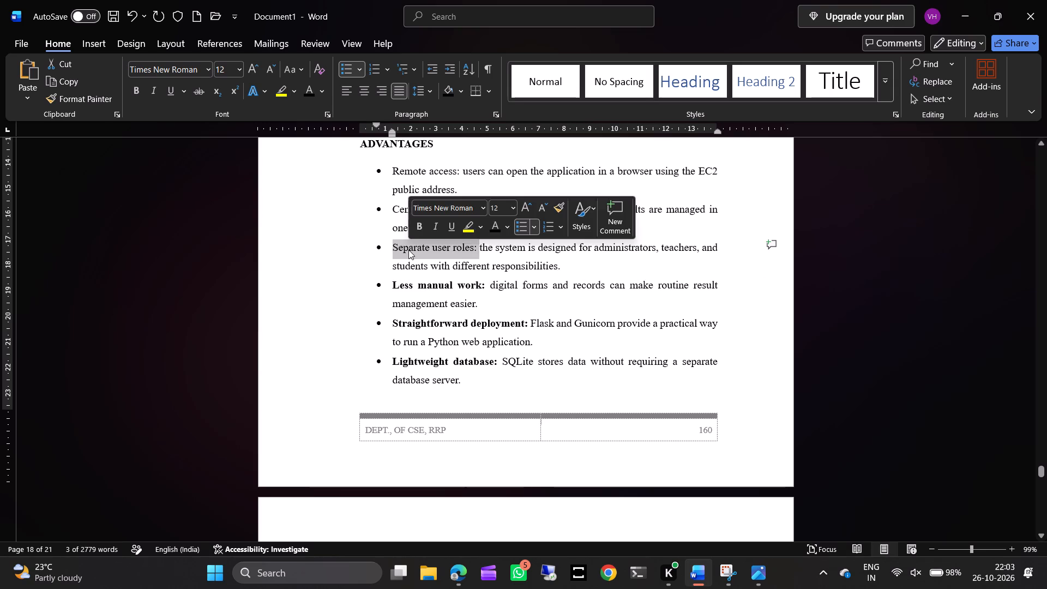
key(ctrl+b)
drag(480, 209, 427, 209)
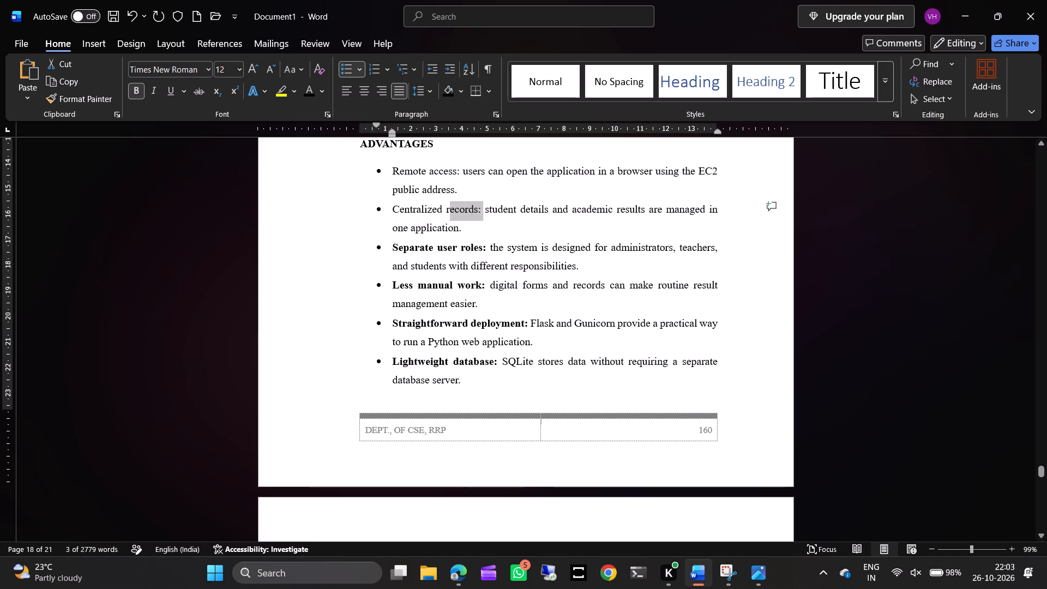
drag(427, 209, 395, 214)
key(ctrl+b)
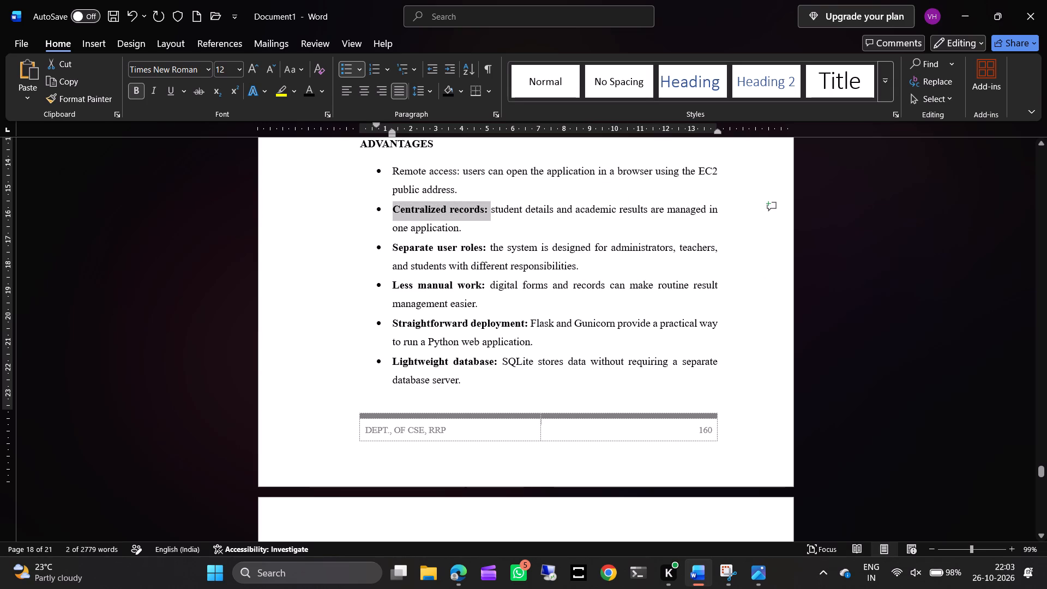
click(456, 170)
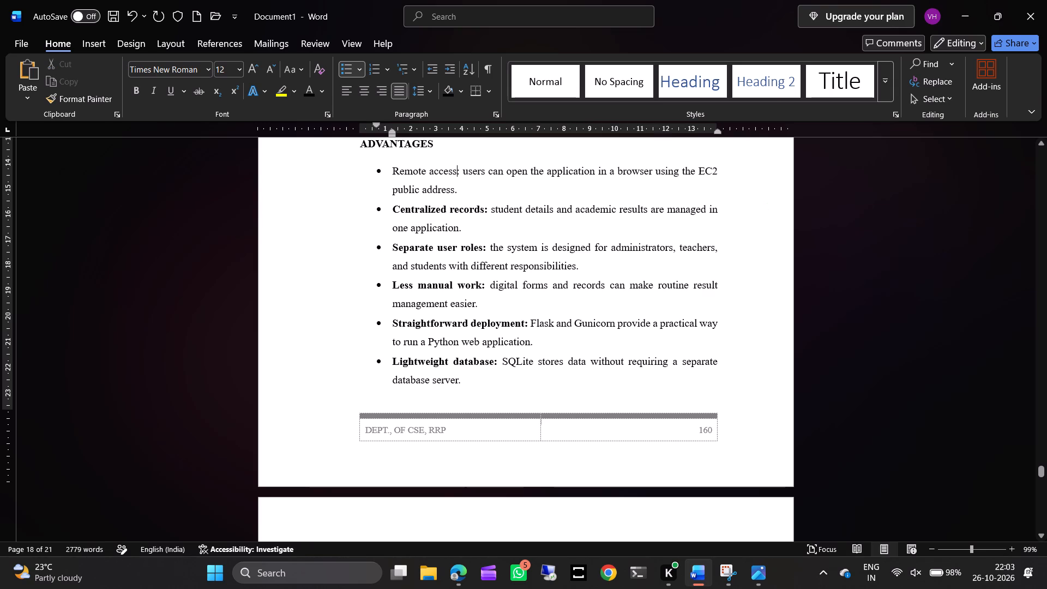
drag(460, 171, 394, 173)
key(ctrl+b)
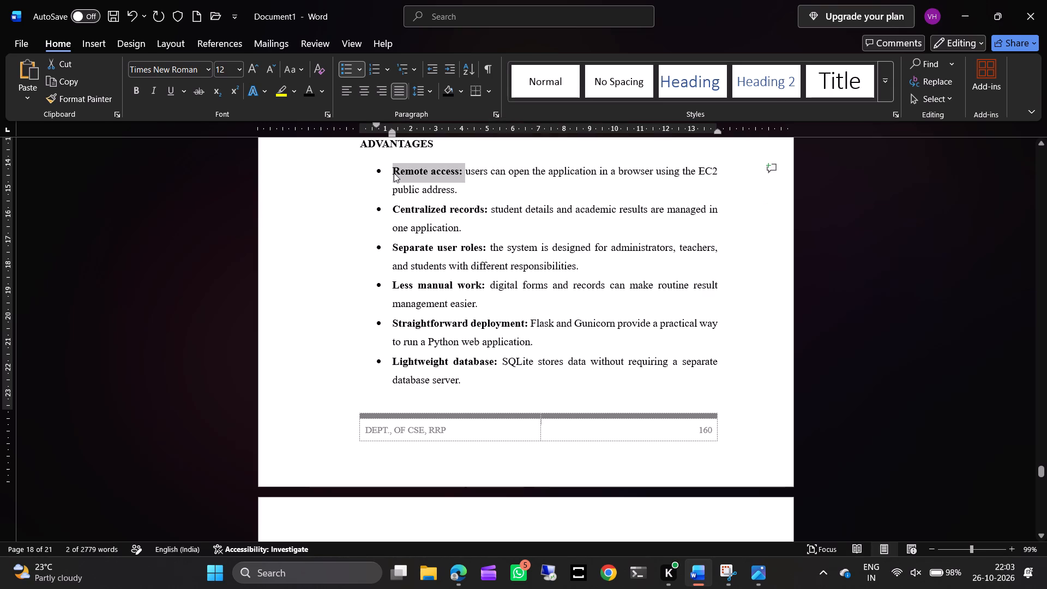
click(480, 190)
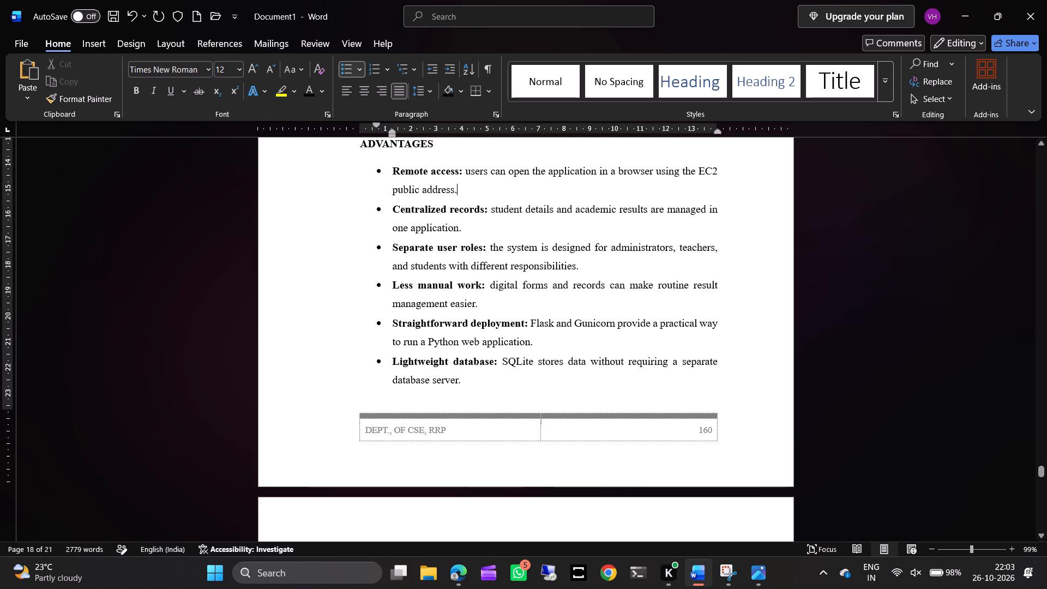
Delete the entire "9. LIMITATIONS" section, including its heading and all of its paragraphs.
scroll(485, 193, down, 3)
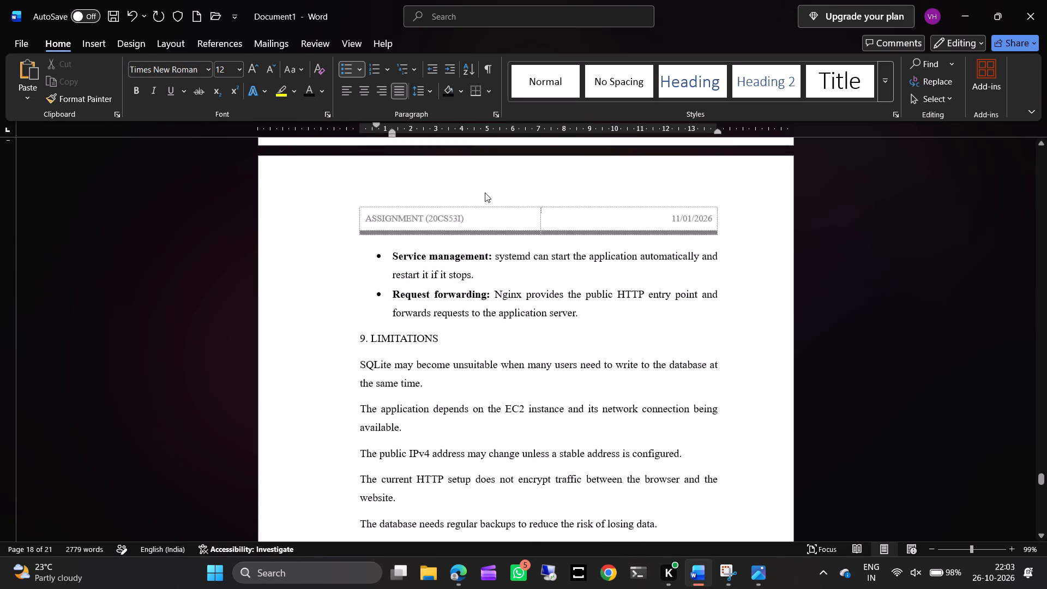
scroll(485, 193, down, 1)
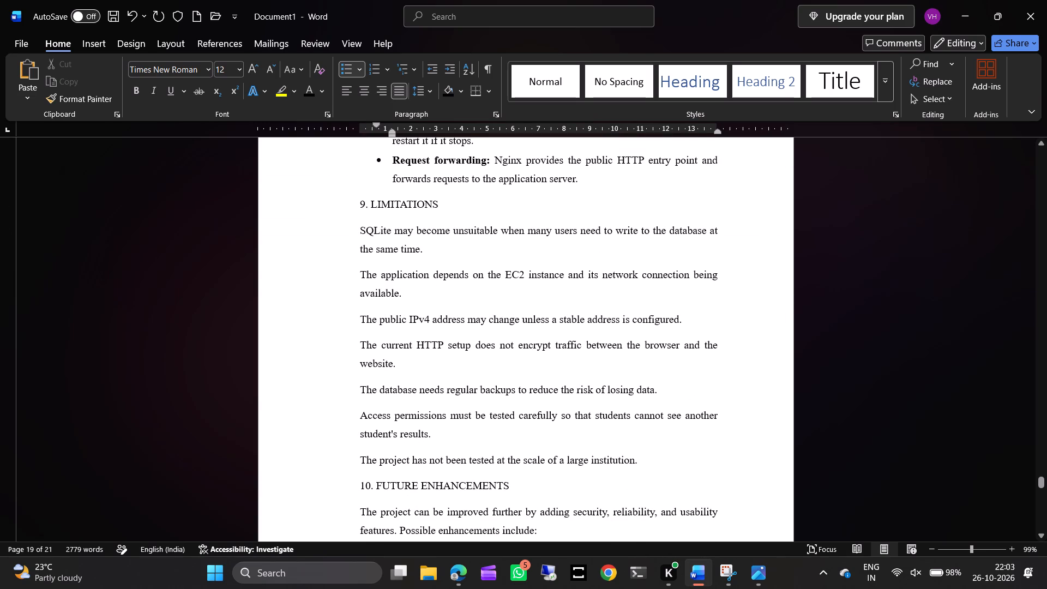
drag(360, 206, 627, 478)
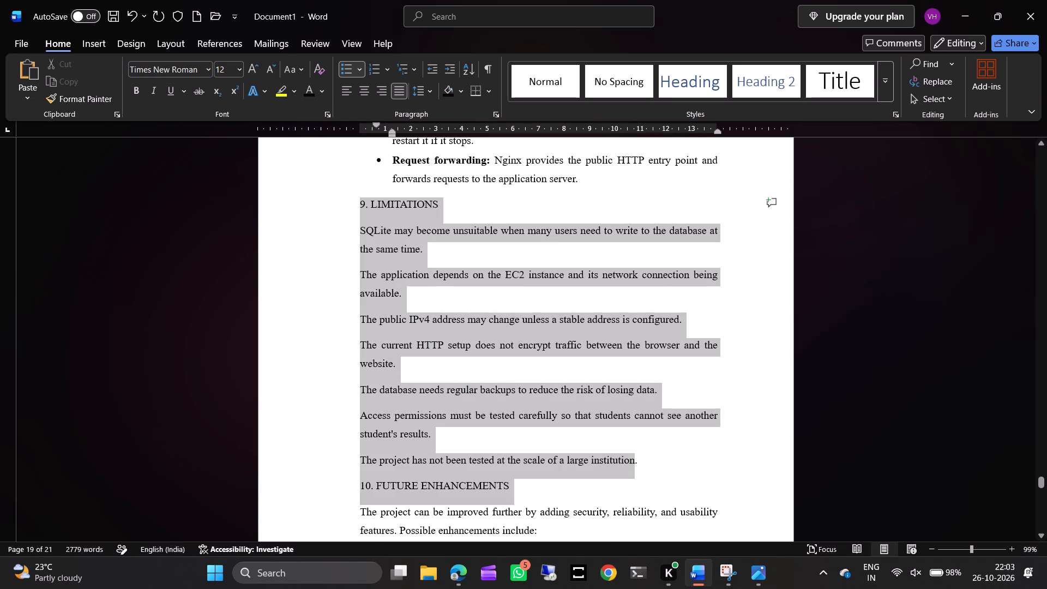
drag(627, 478, 645, 462)
key(BackSpace)
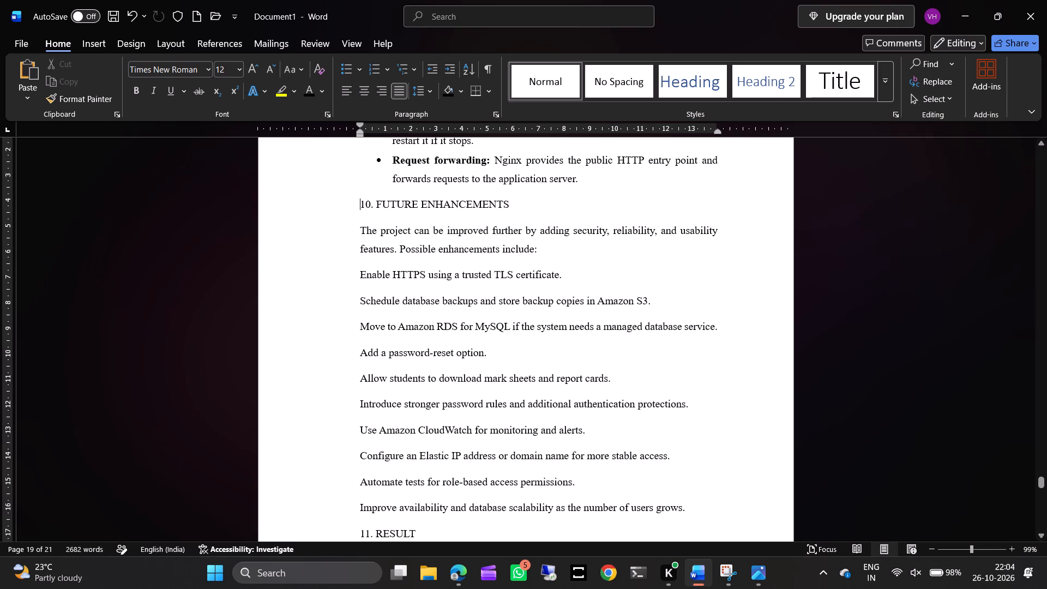
Remove the number "10." from the FUTURE ENHANCEMENTS heading and make the heading bold.
click(378, 203)
key(BackSpace)
key(BackSpace)
key(BackSpace)
key(BackSpace)
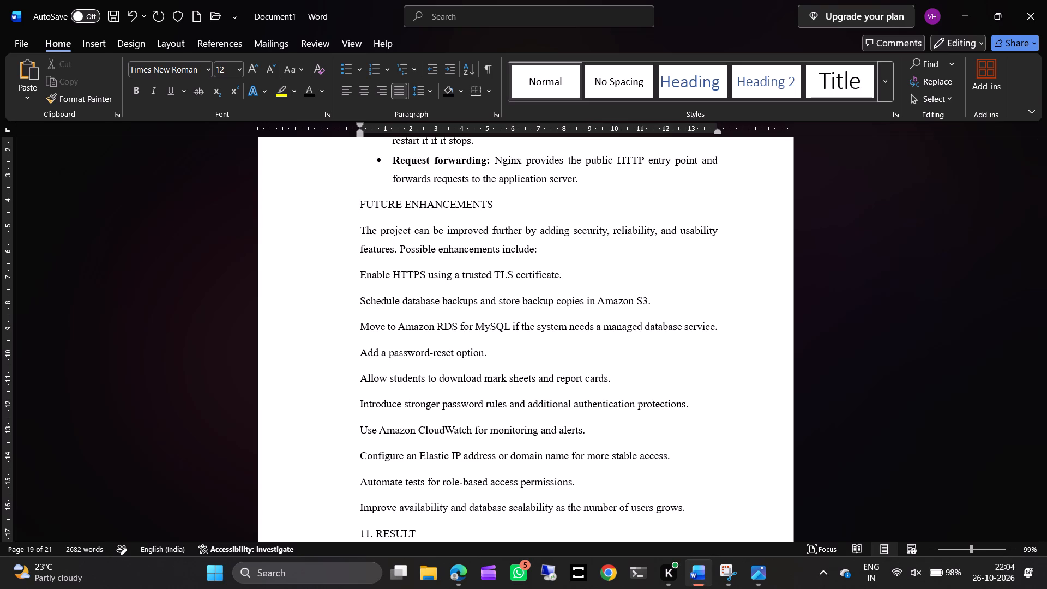
drag(502, 205, 414, 205)
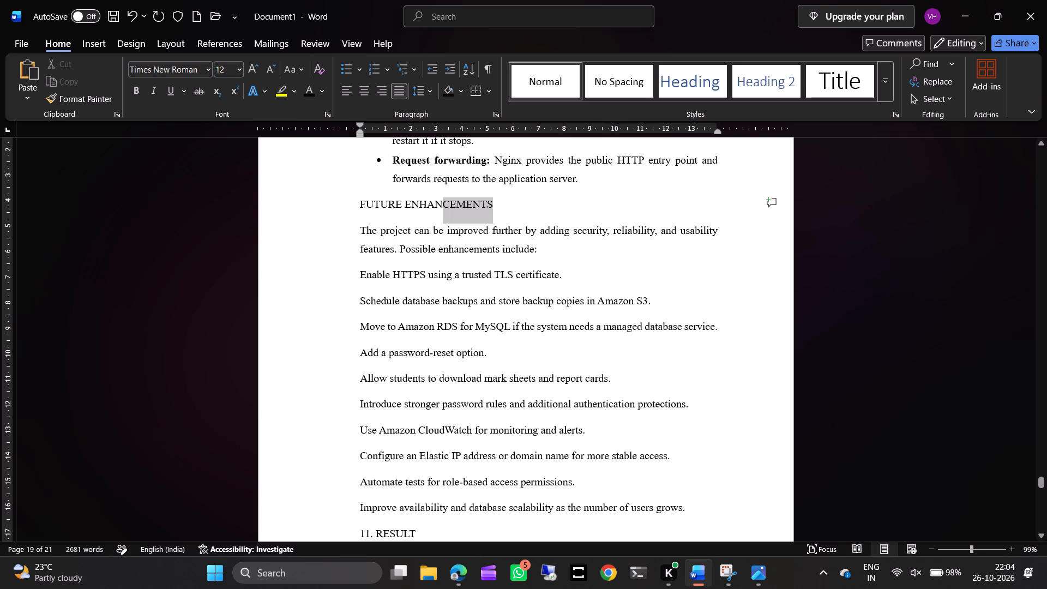
drag(414, 205, 364, 211)
click(373, 190)
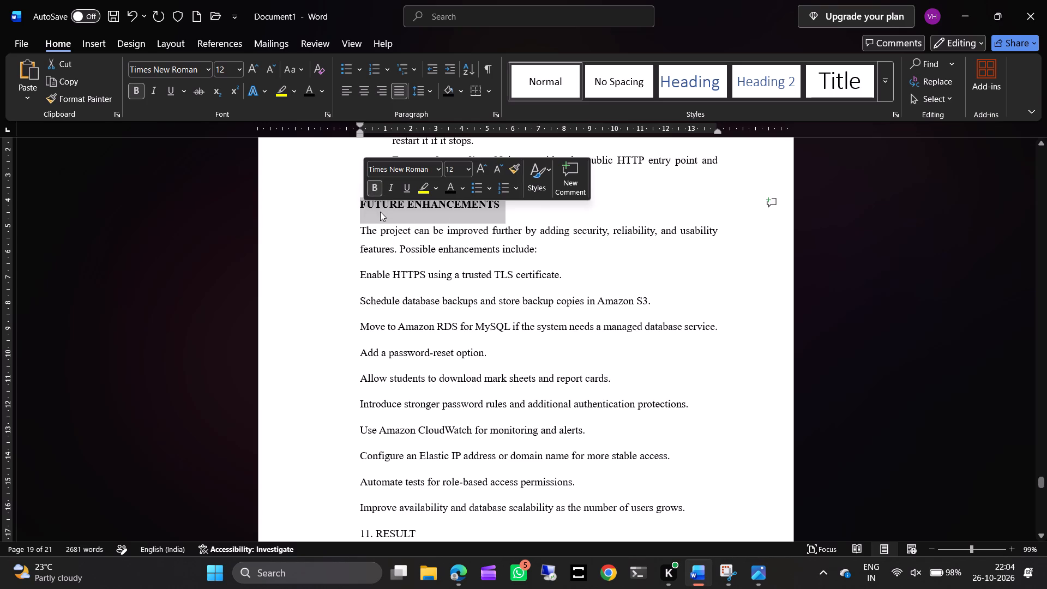
click(380, 212)
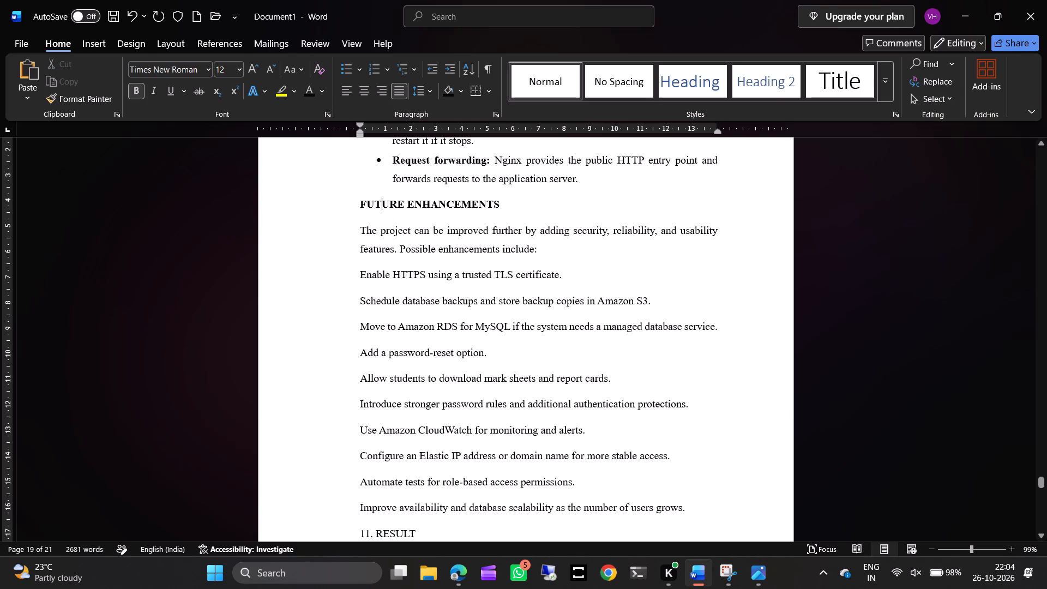
Delete the word "further" from the introductory sentence under FUTURE ENHANCEMENTS.
click(523, 232)
key(BackSpace)
key(BackSpace)
key(BackSpace)
key(BackSpace)
key(BackSpace)
key(BackSpace)
key(BackSpace)
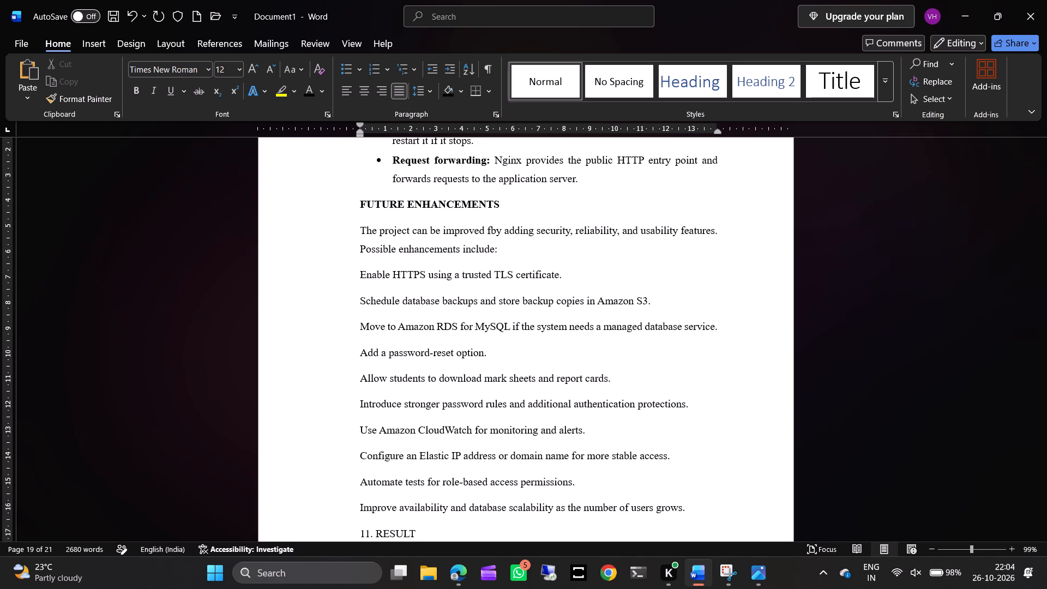
key(BackSpace)
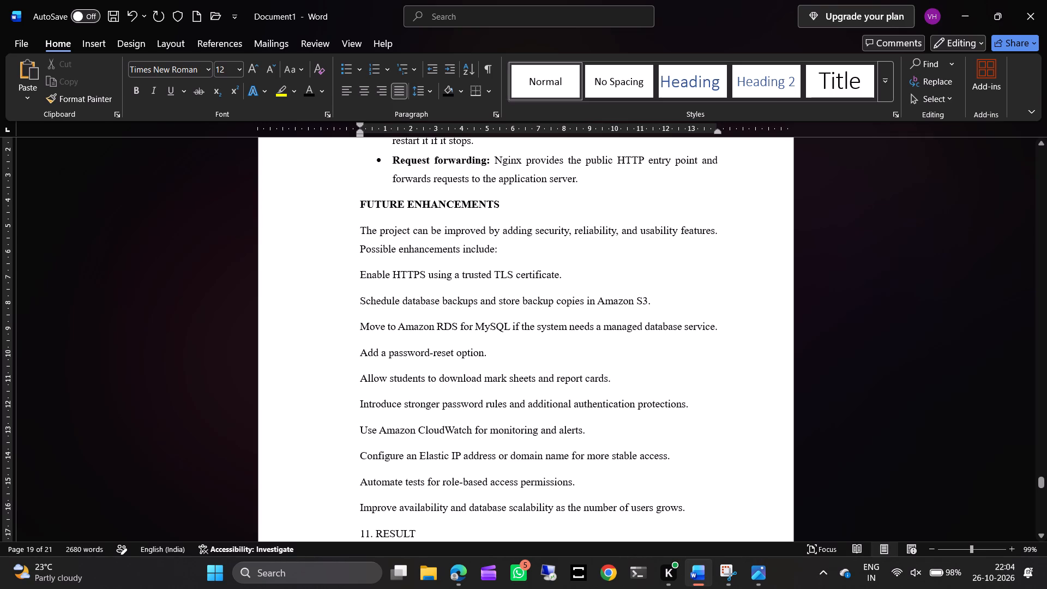
Delete the sentence "Possible enhancements include:" from the introductory paragraph under FUTURE ENHANCEMENTS.
click(502, 248)
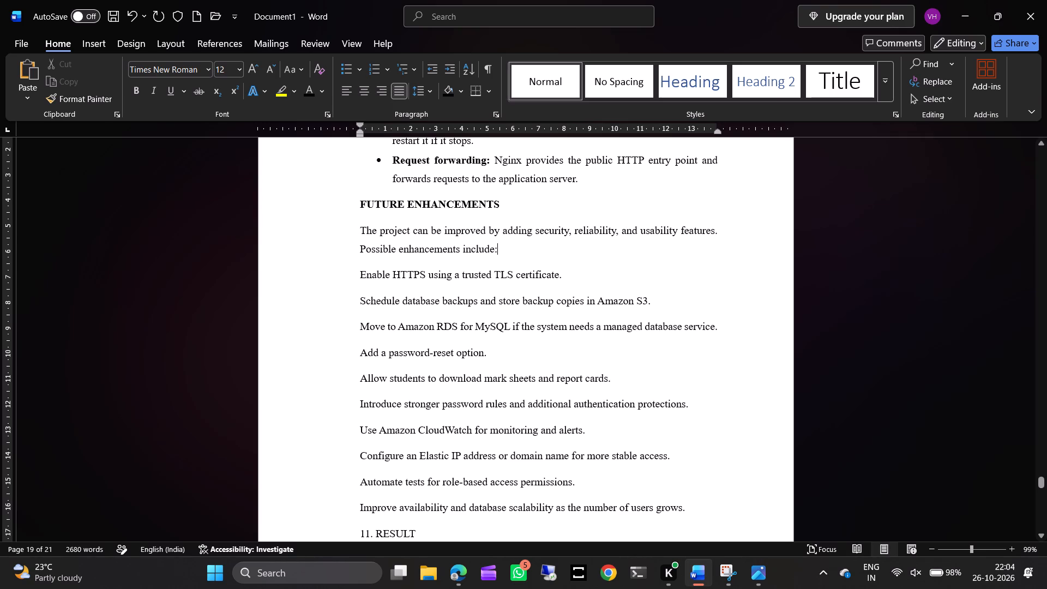
click(502, 248)
drag(502, 248, 363, 253)
key(BackSpace)
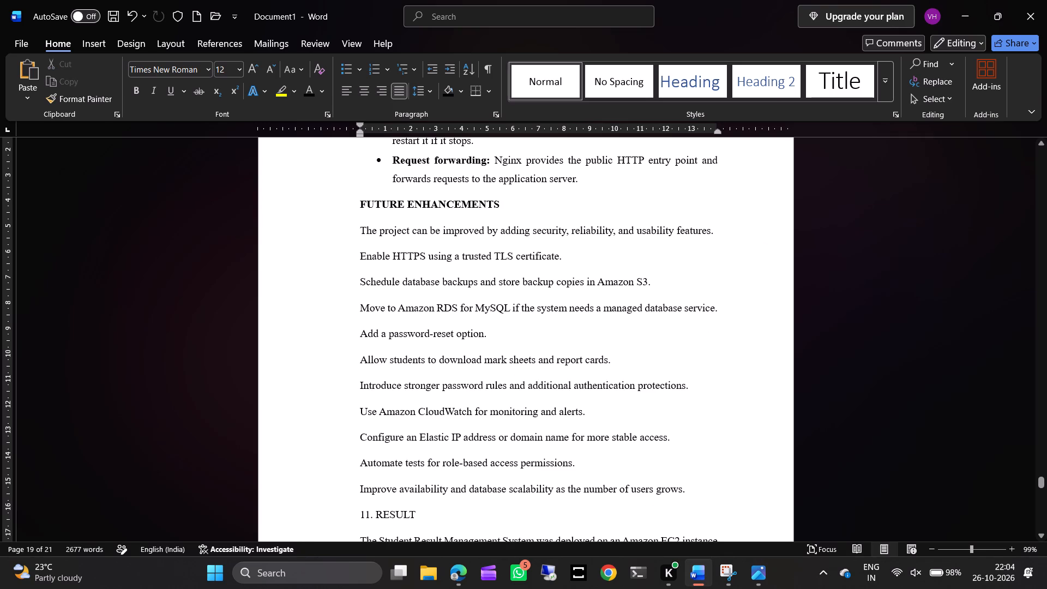
Turn all the paragraphs under FUTURE ENHANCEMENTS, including the introductory sentence, into a bulleted list.
drag(363, 233, 363, 236)
drag(363, 236, 671, 486)
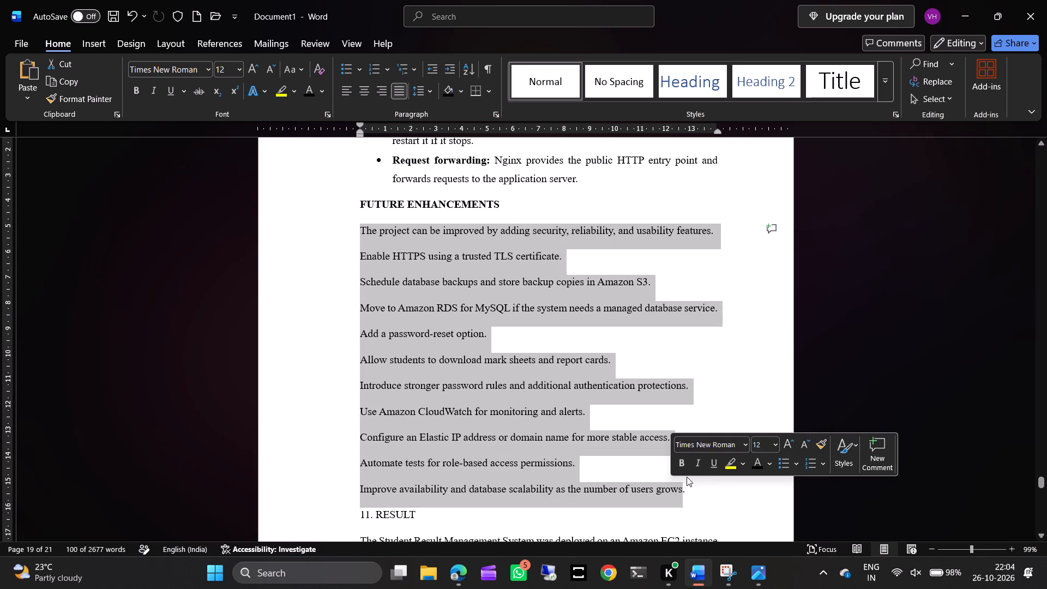
click(786, 461)
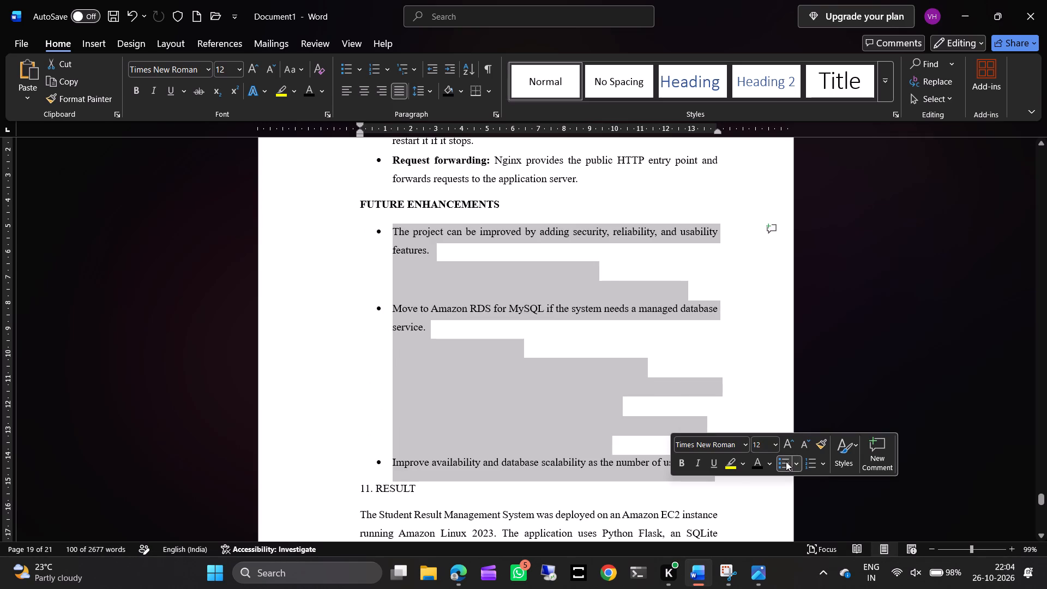
click(599, 324)
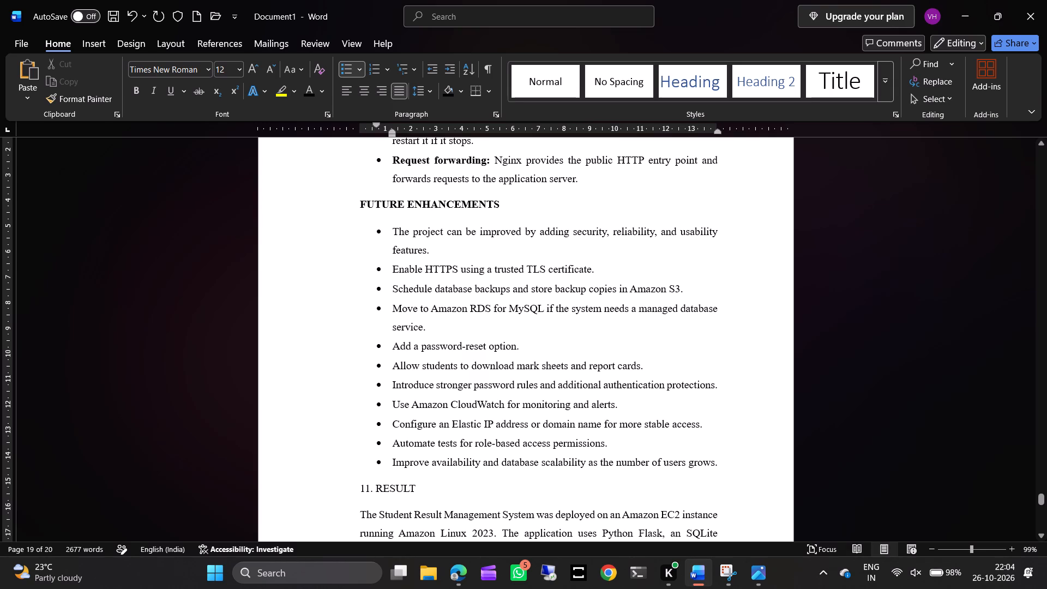
Remove the number "11." from the RESULT heading and make the heading bold.
scroll(533, 346, down, 1)
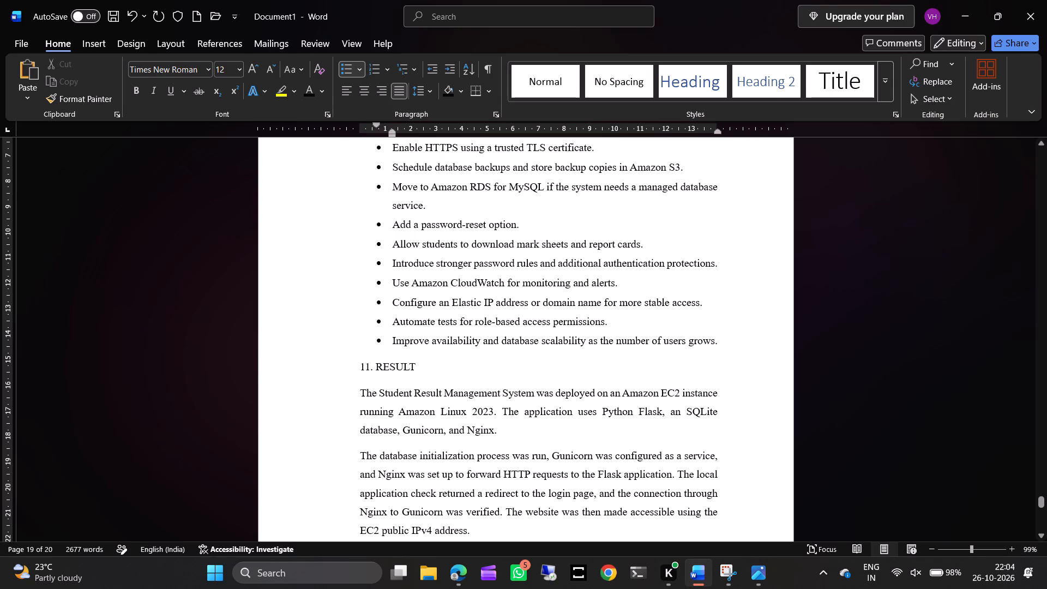
scroll(479, 279, up, 1)
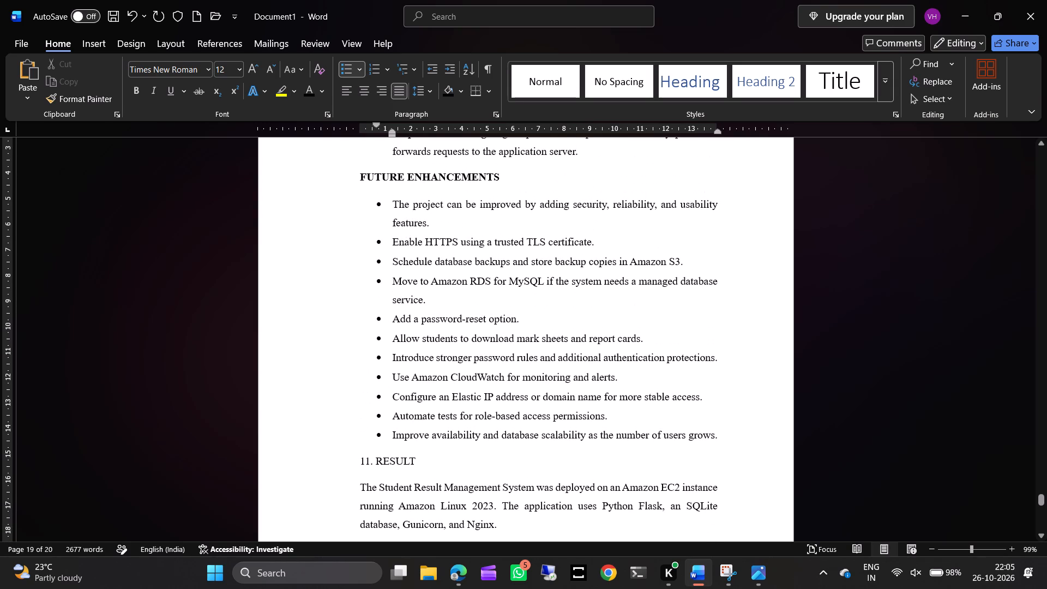
scroll(509, 324, down, 1)
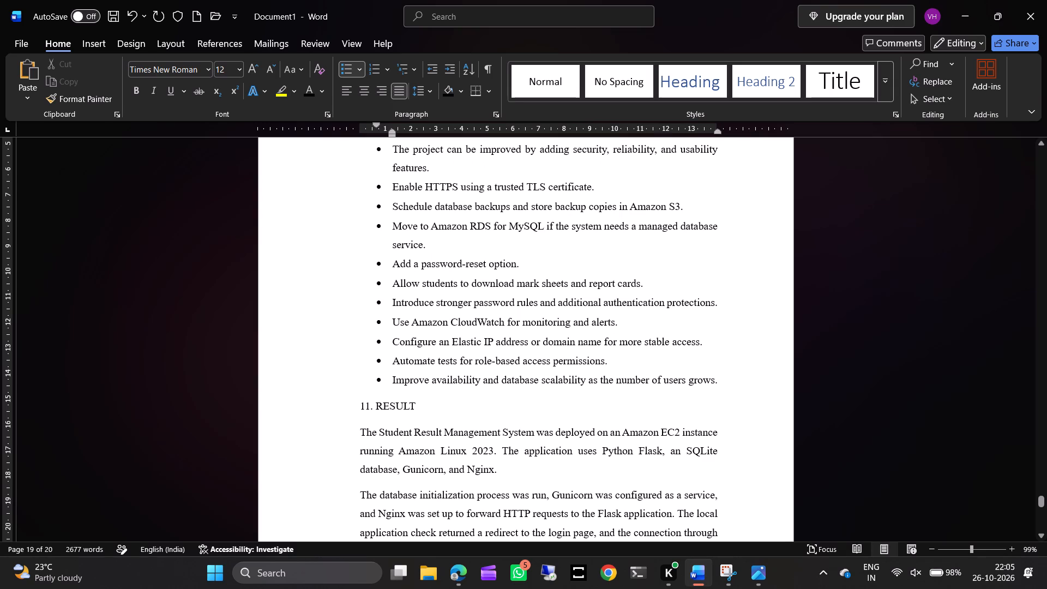
scroll(509, 365, down, 1)
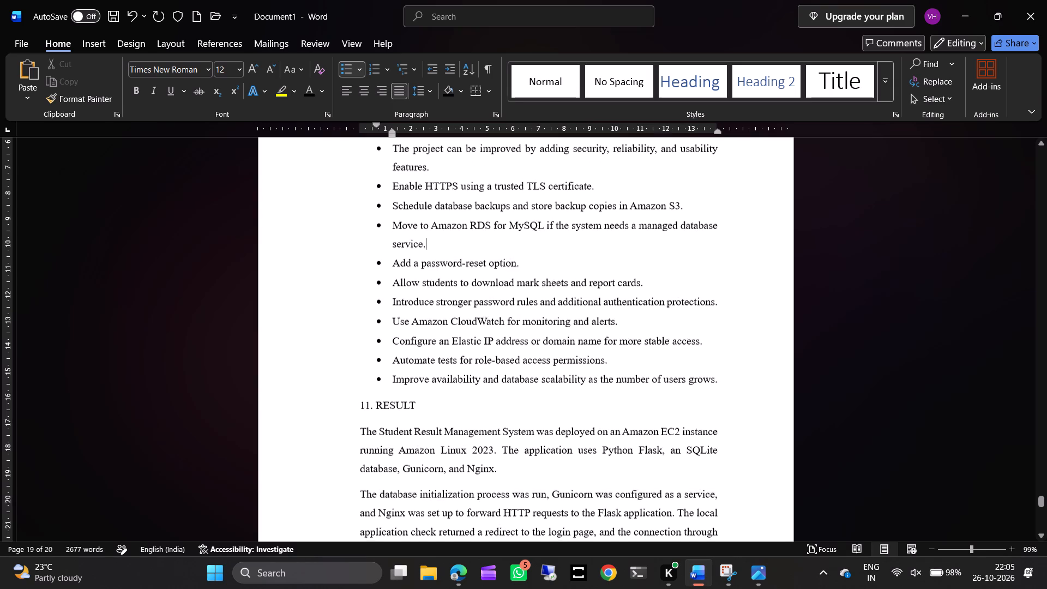
scroll(509, 365, down, 2)
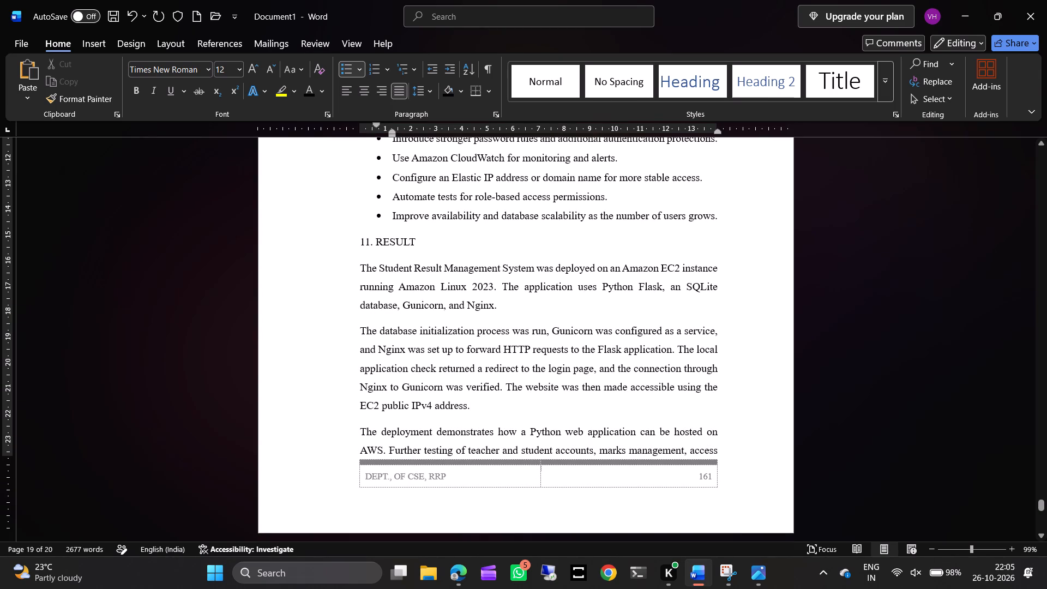
click(377, 241)
key(BackSpace)
key(BackSpace)
key(BackSpace)
key(BackSpace)
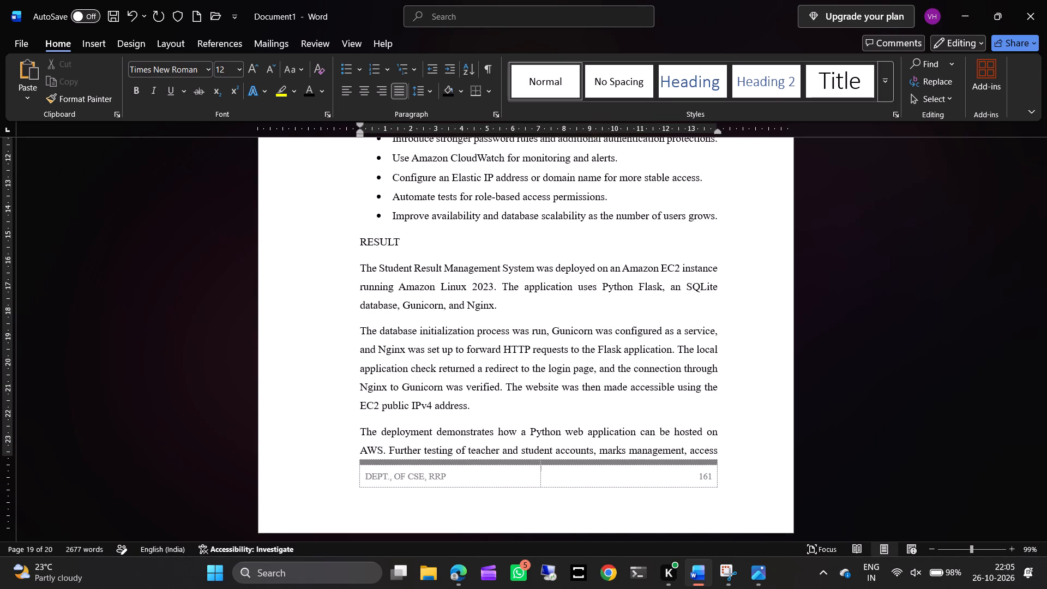
drag(404, 238, 356, 247)
click(369, 225)
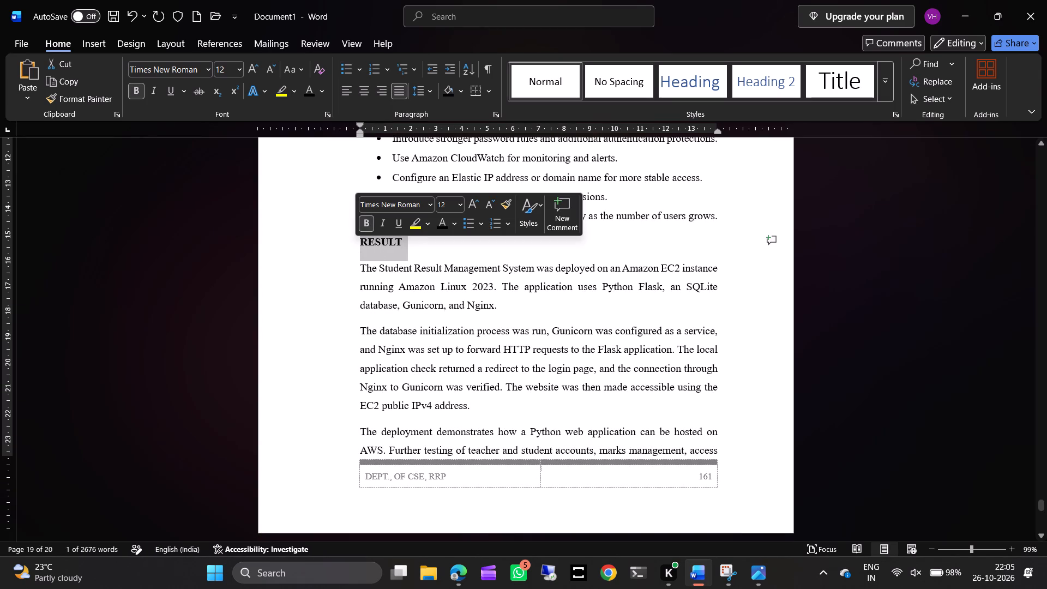
Indent the first line of the opening paragraph under RESULT.
click(360, 269)
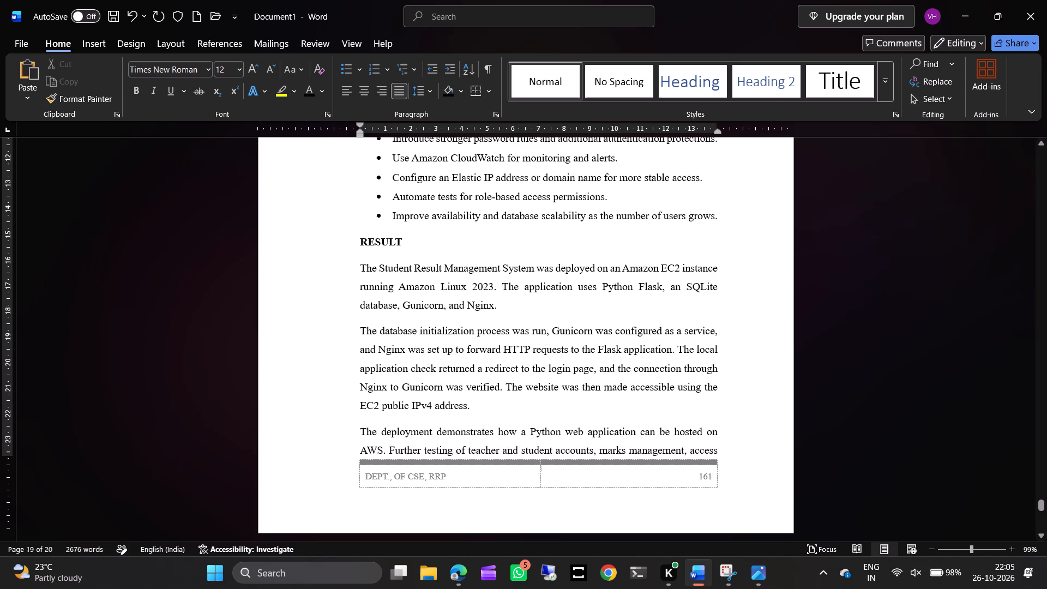
key(Tab)
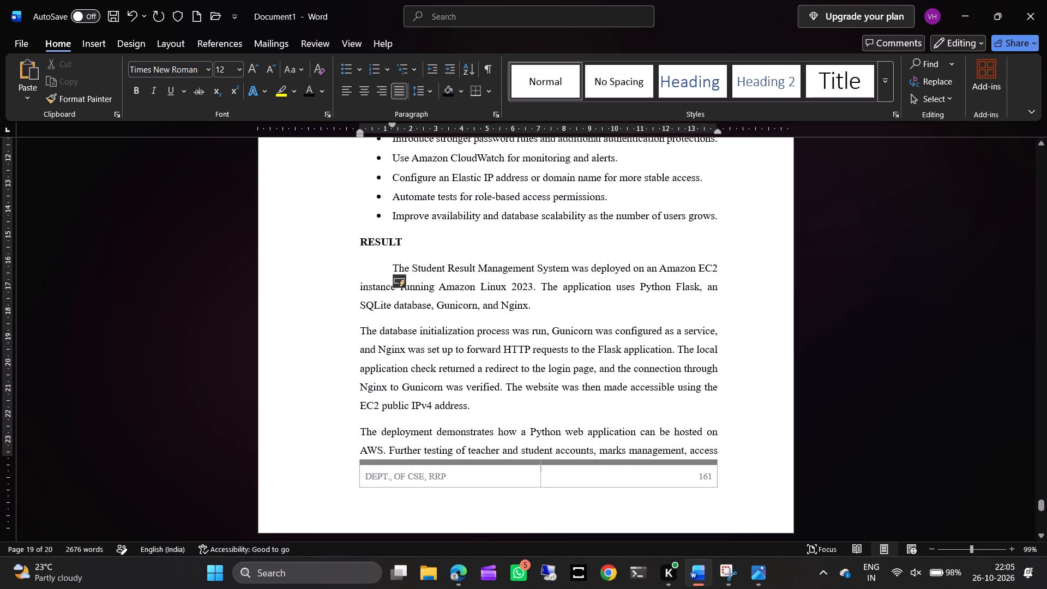
Delete the second and third RESULT paragraphs, from "The database initialization process was run" through "be treated as production-ready.".
drag(356, 328, 435, 432)
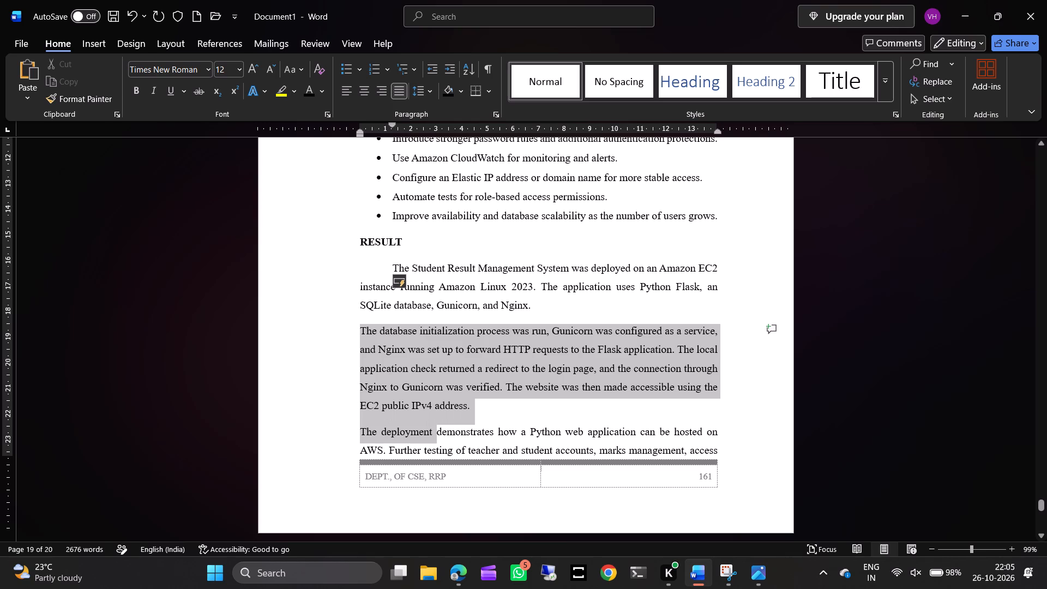
drag(435, 432, 463, 480)
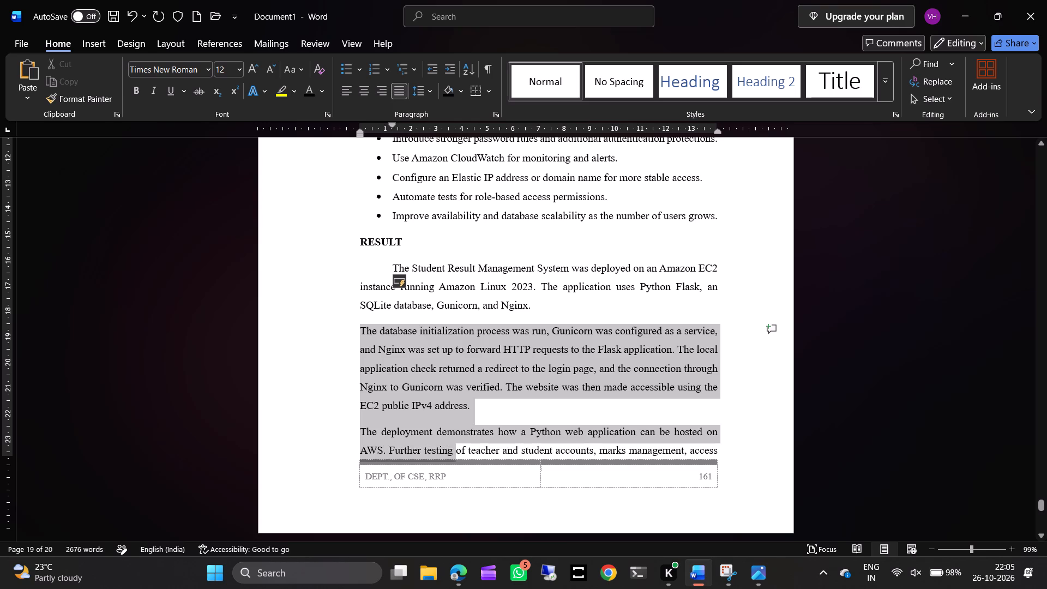
drag(463, 480, 483, 489)
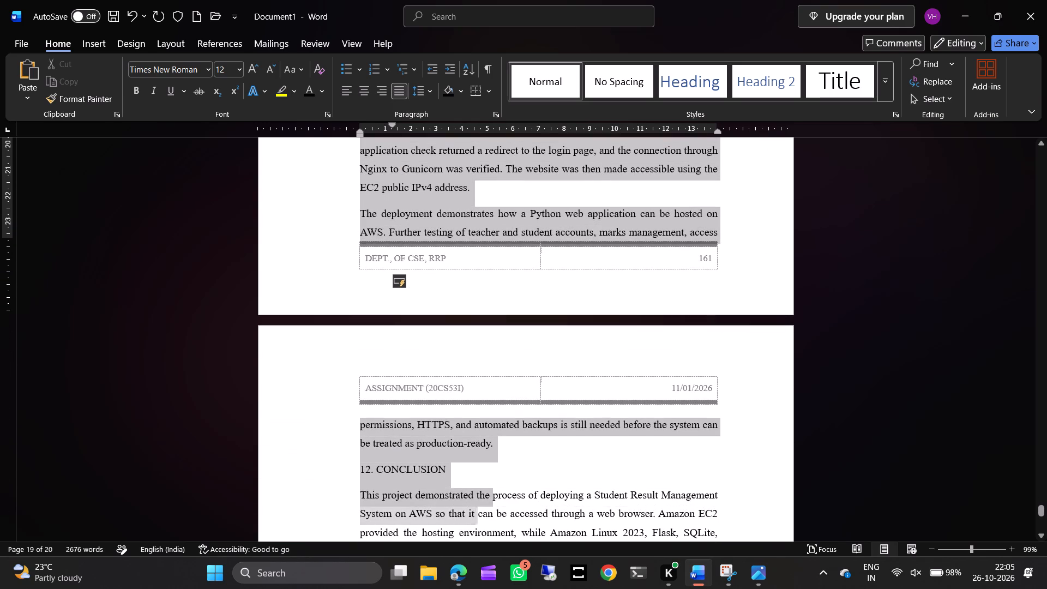
drag(483, 489, 504, 450)
key(BackSpace)
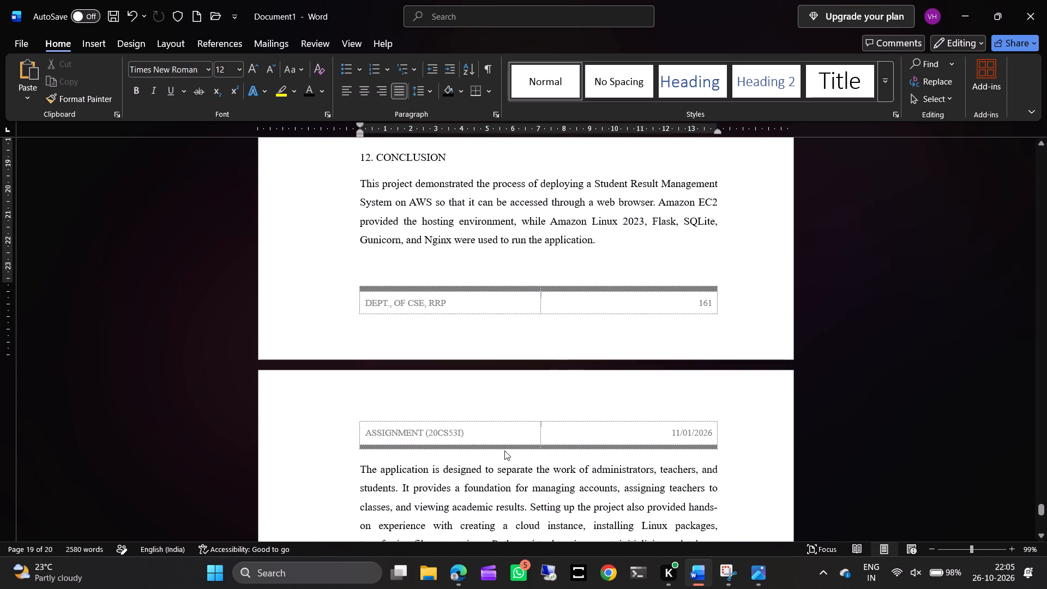
Remove the number "12." from the CONCLUSION heading and format the heading as bold, size 14.
scroll(506, 374, up, 1)
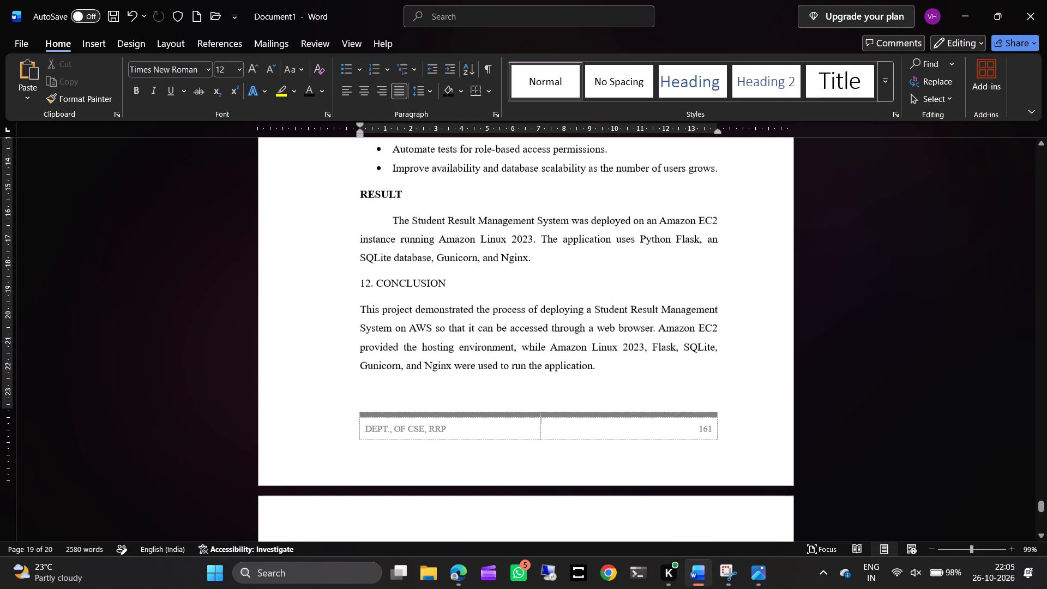
click(376, 284)
key(BackSpace)
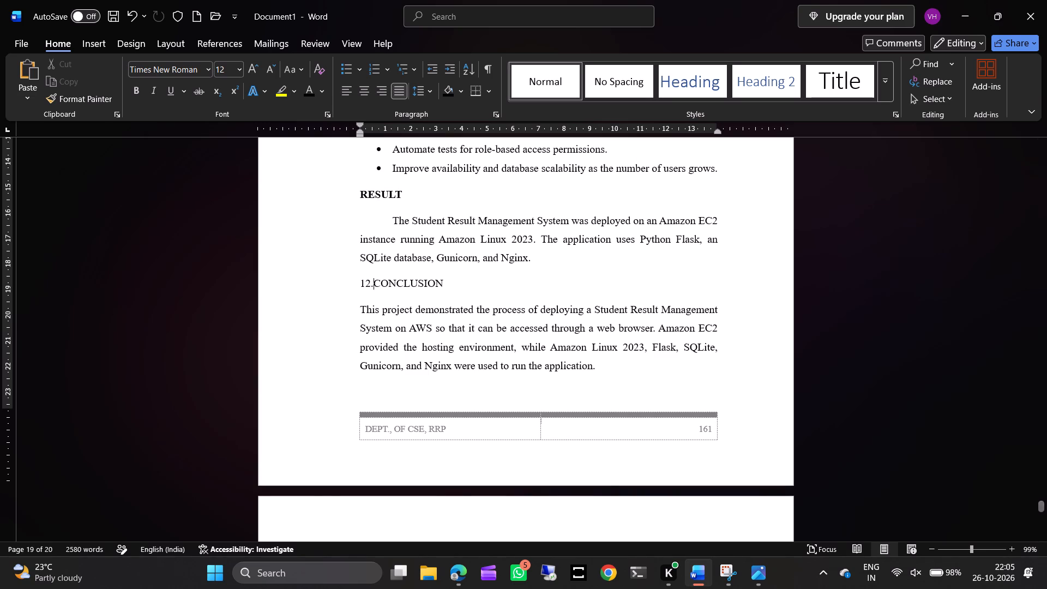
key(BackSpace)
key(BackSpace)
key(BackSpace)
drag(431, 278, 359, 287)
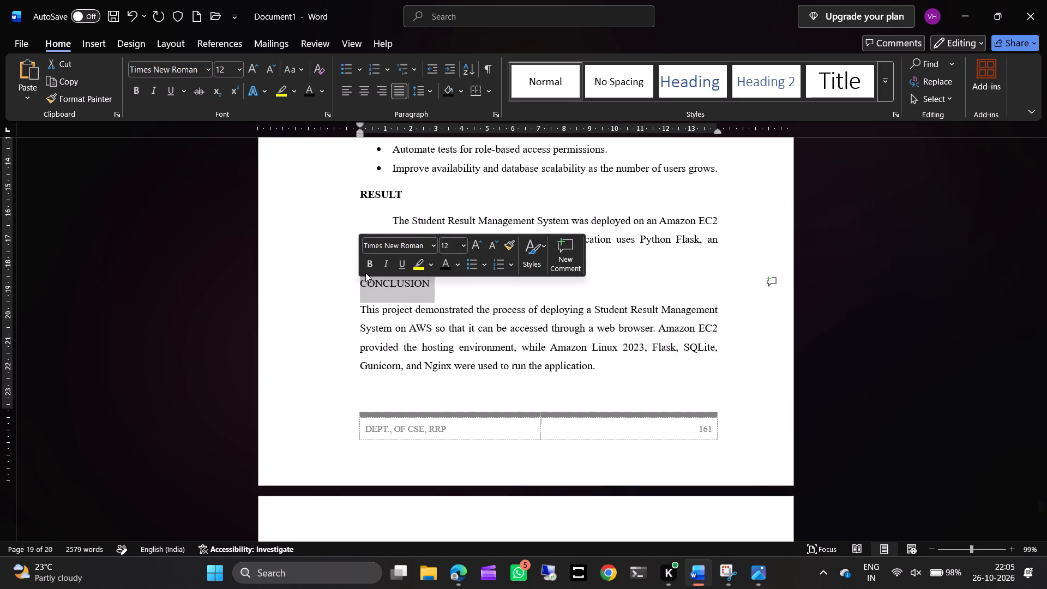
click(366, 270)
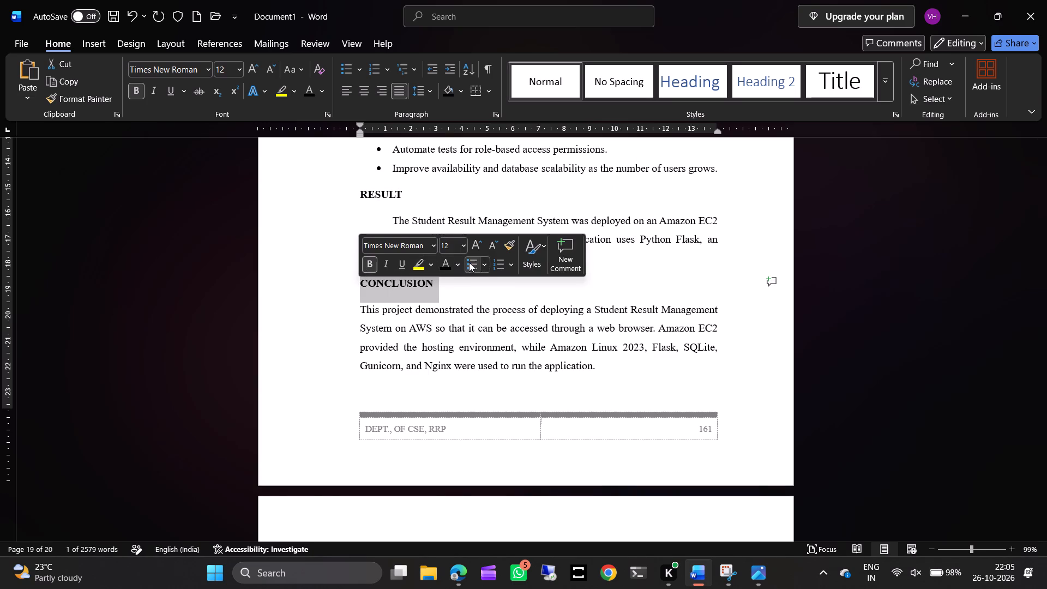
click(448, 248)
text(14)
key(Return)
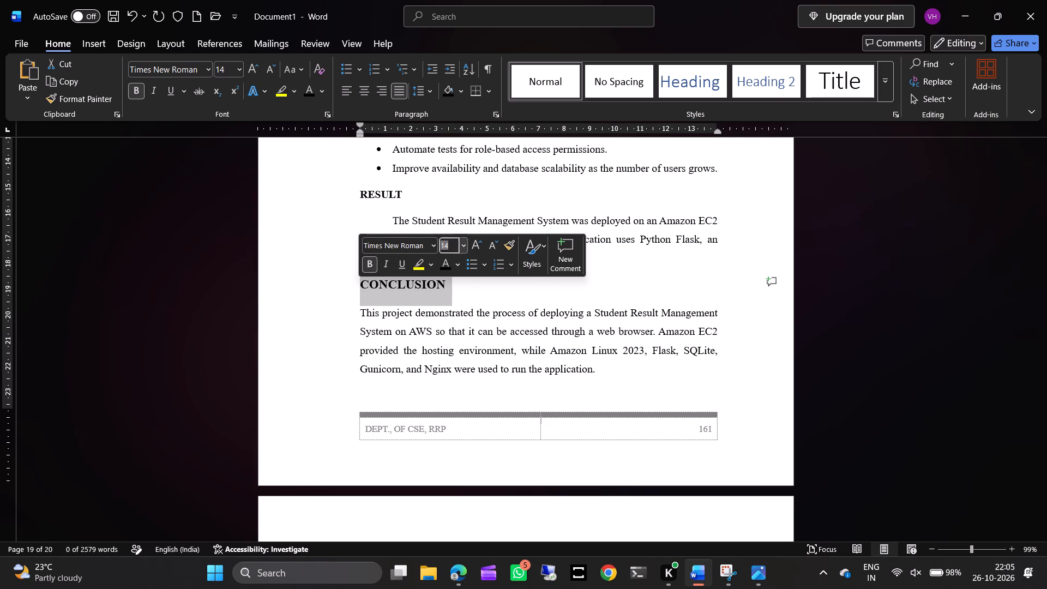
click(459, 296)
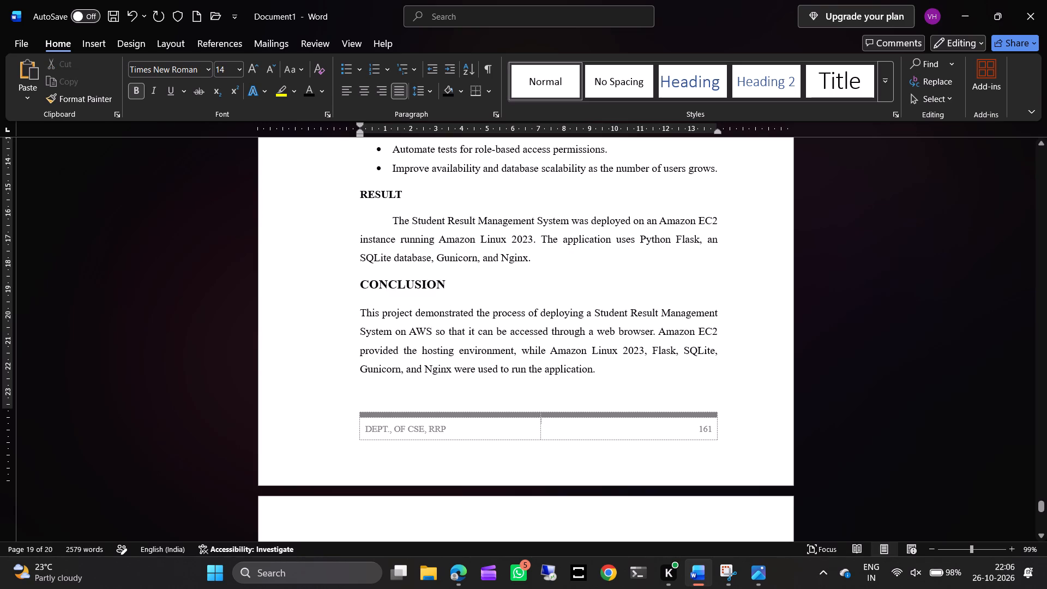
Merge the three CONCLUSION paragraphs into one continuous paragraph, with a space between the joined sentences.
scroll(525, 393, down, 2)
click(363, 260)
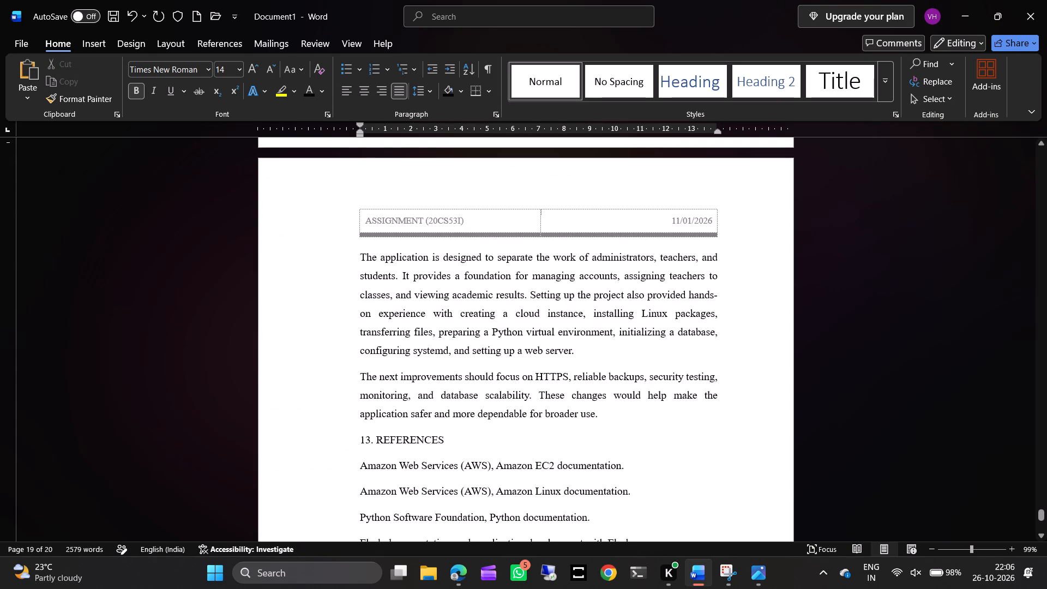
key(BackSpace)
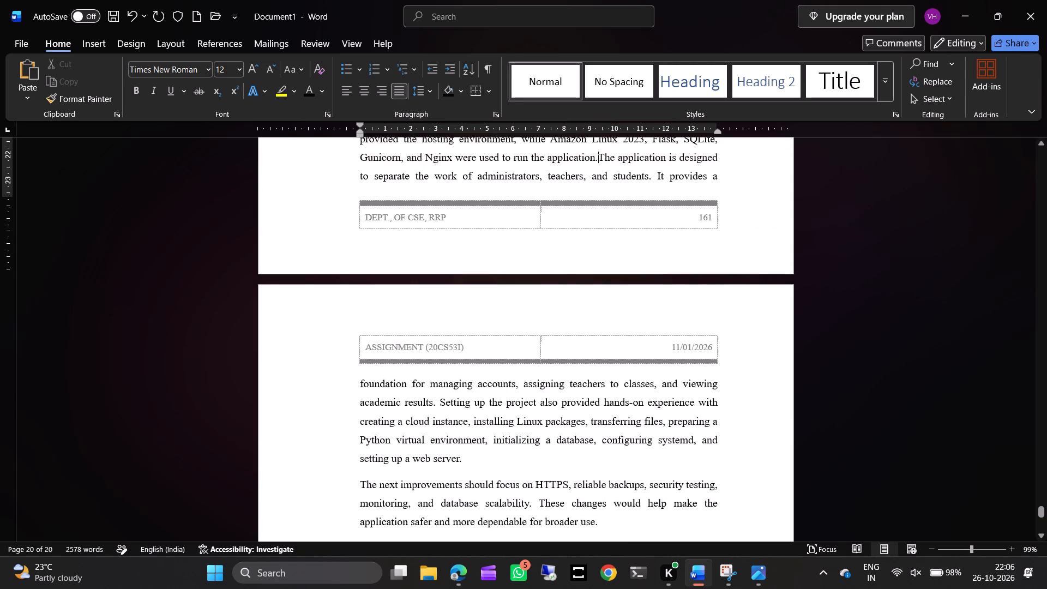
key(space)
scroll(387, 369, down, 1)
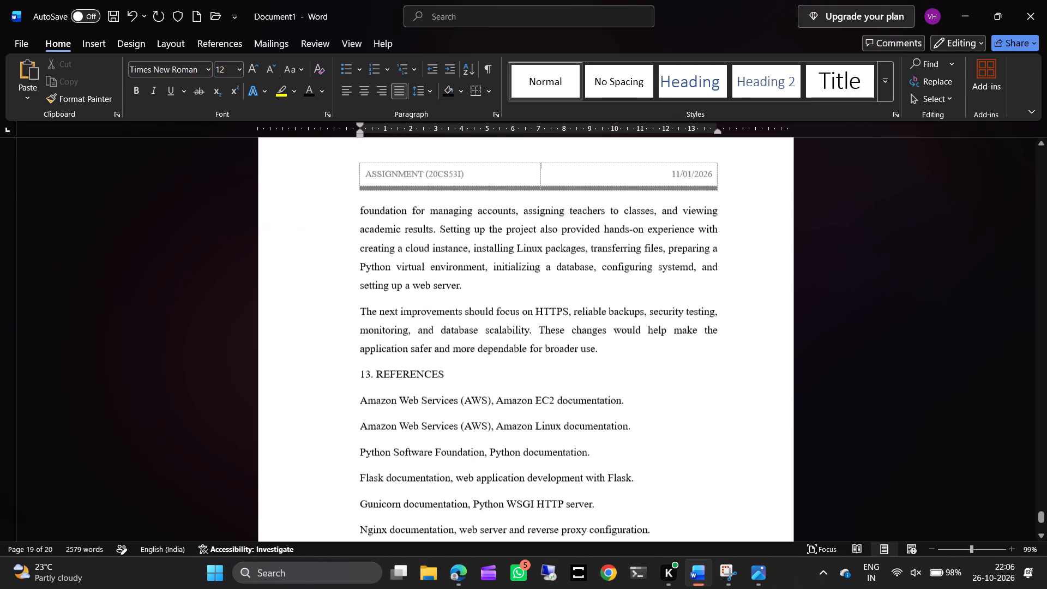
scroll(387, 369, down, 1)
click(363, 259)
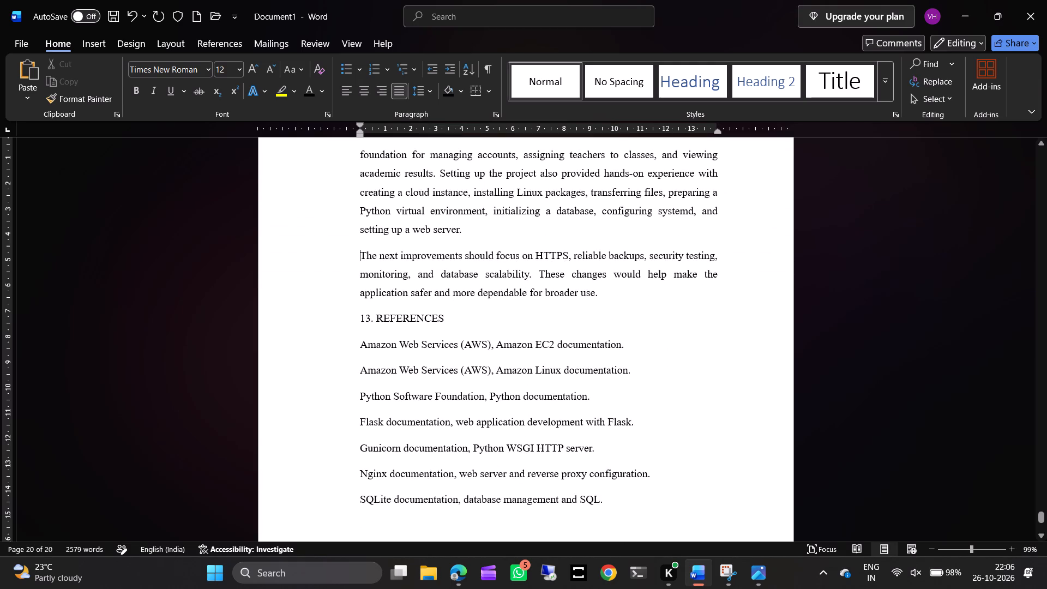
key(BackSpace)
key(space)
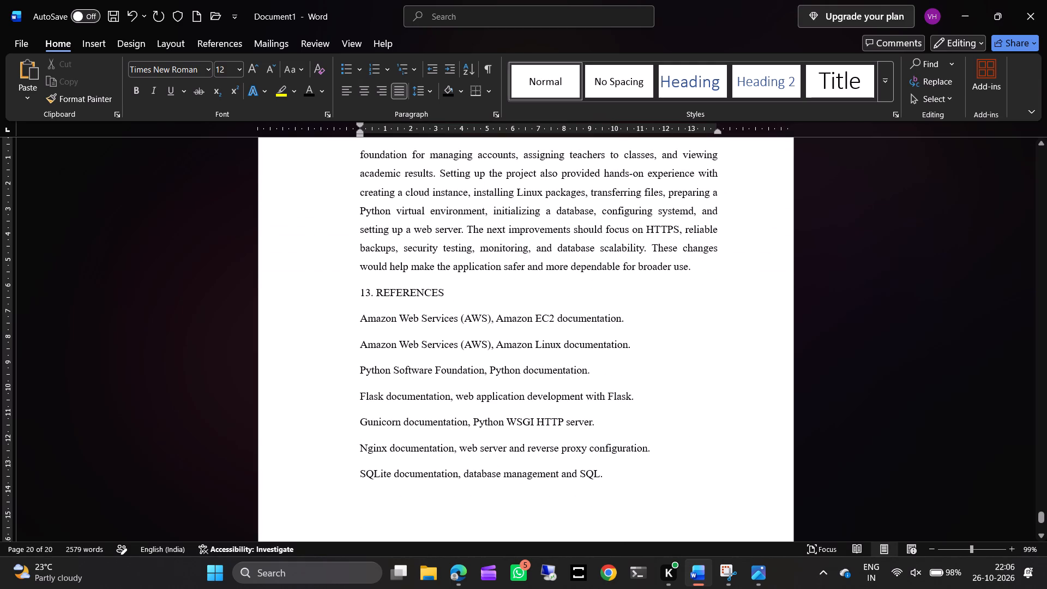
Delete the entire "13. REFERENCES" section, including its heading and all listed documentation entries.
drag(353, 292, 603, 483)
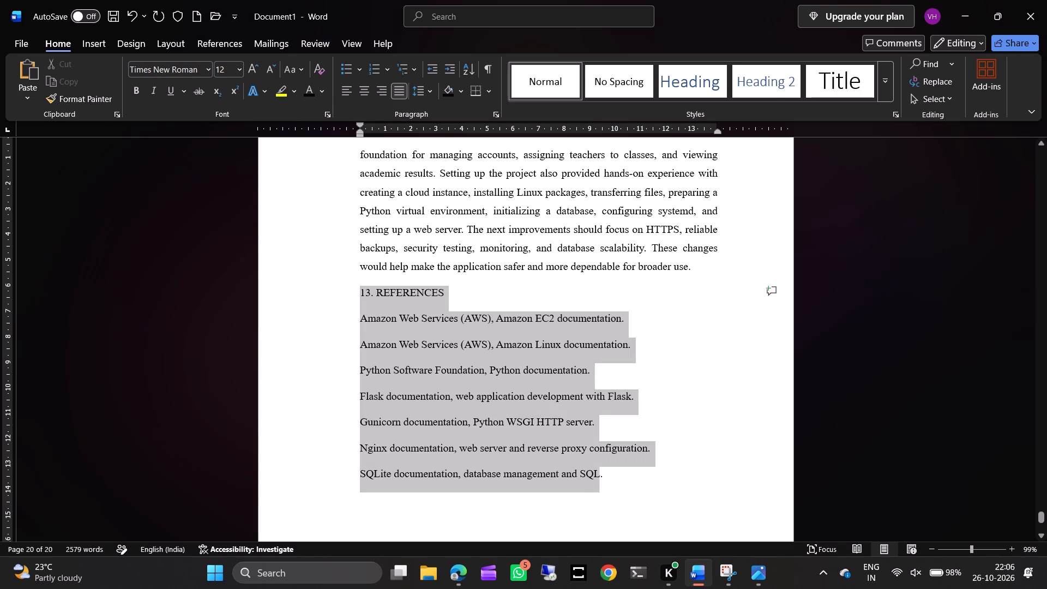
drag(603, 483, 608, 482)
key(BackSpace)
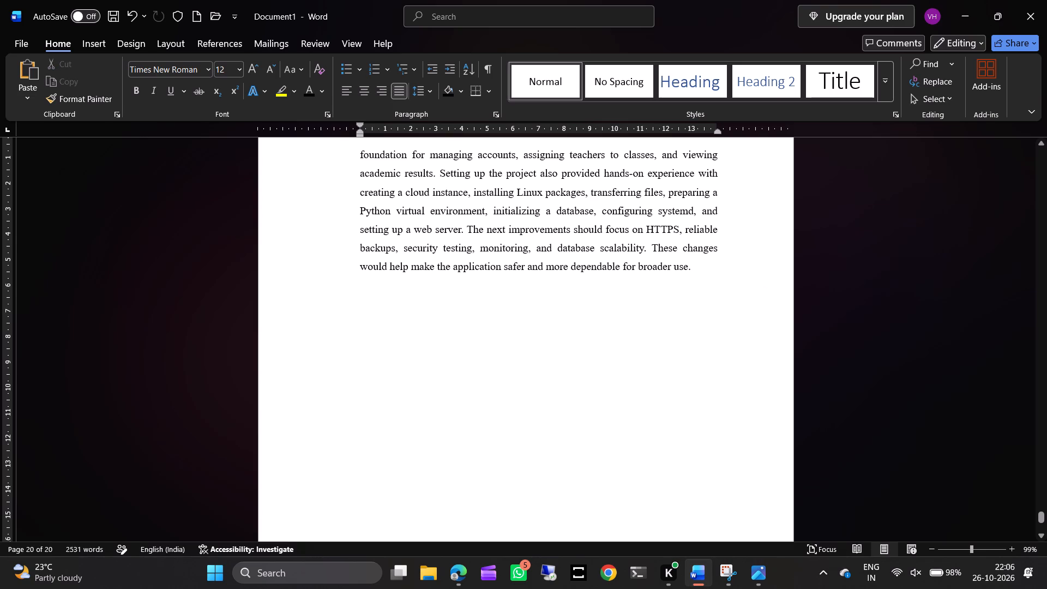
Look back through the report from the end of the CONCLUSION to the ASSIGNMENT – 12 title page.
scroll(606, 357, up, 4)
scroll(606, 357, down, 2)
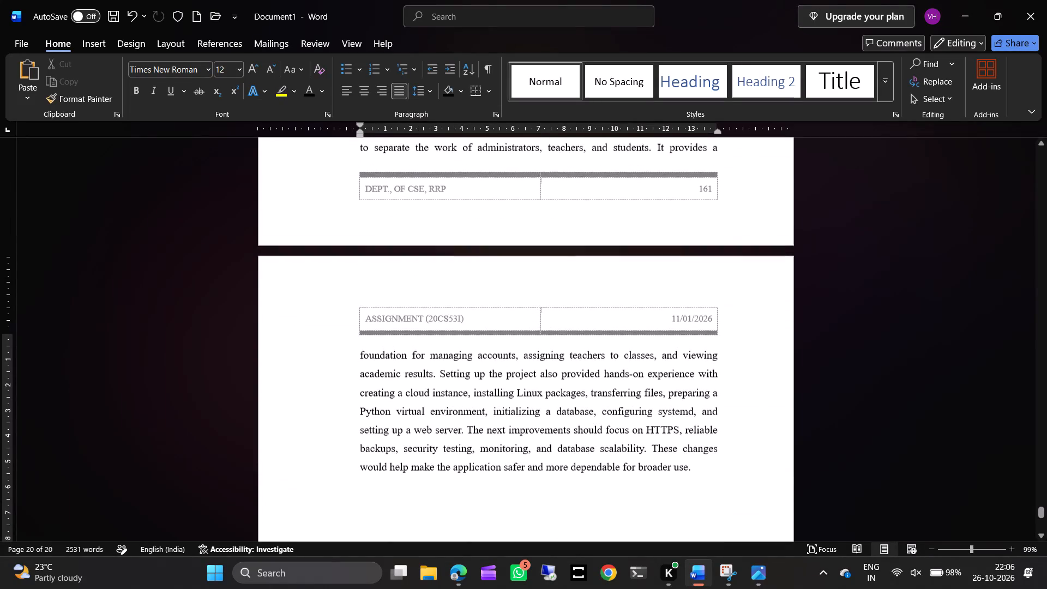
scroll(606, 357, down, 1)
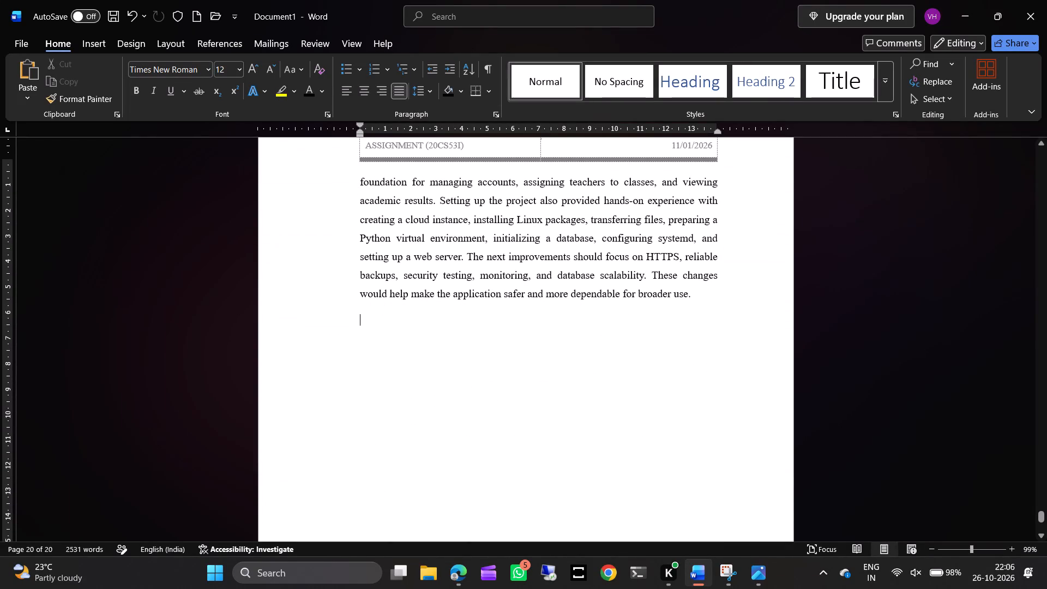
scroll(606, 357, up, 10)
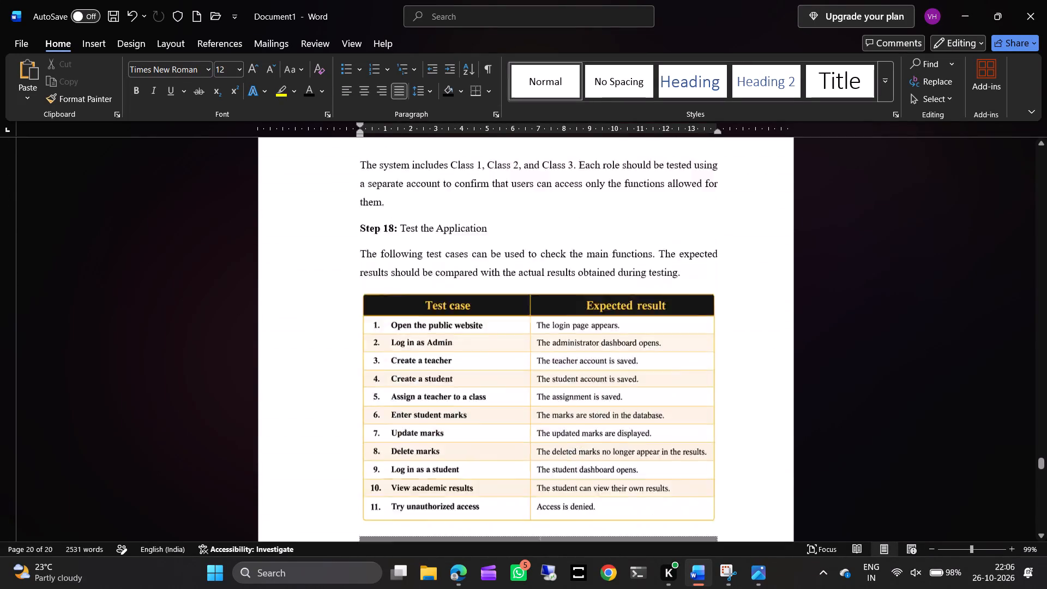
scroll(606, 357, up, 6)
scroll(606, 357, up, 20)
scroll(606, 357, up, 20)
scroll(606, 357, up, 20)
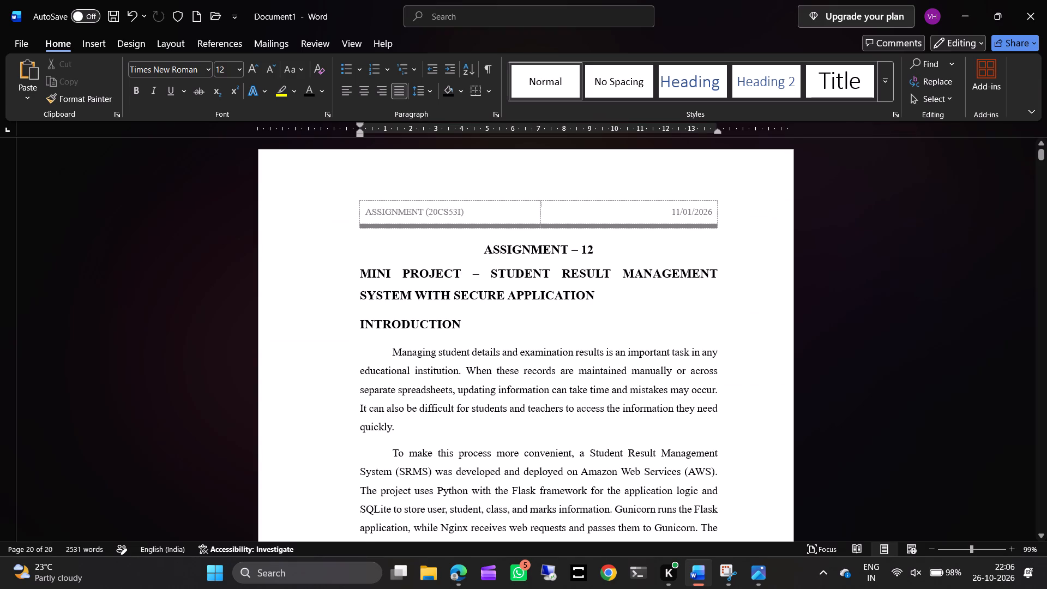
Review the report from the INTRODUCTION to Hardware Requirements, checking the layout and design options of the Software Requirements table.
scroll(540, 347, down, 1)
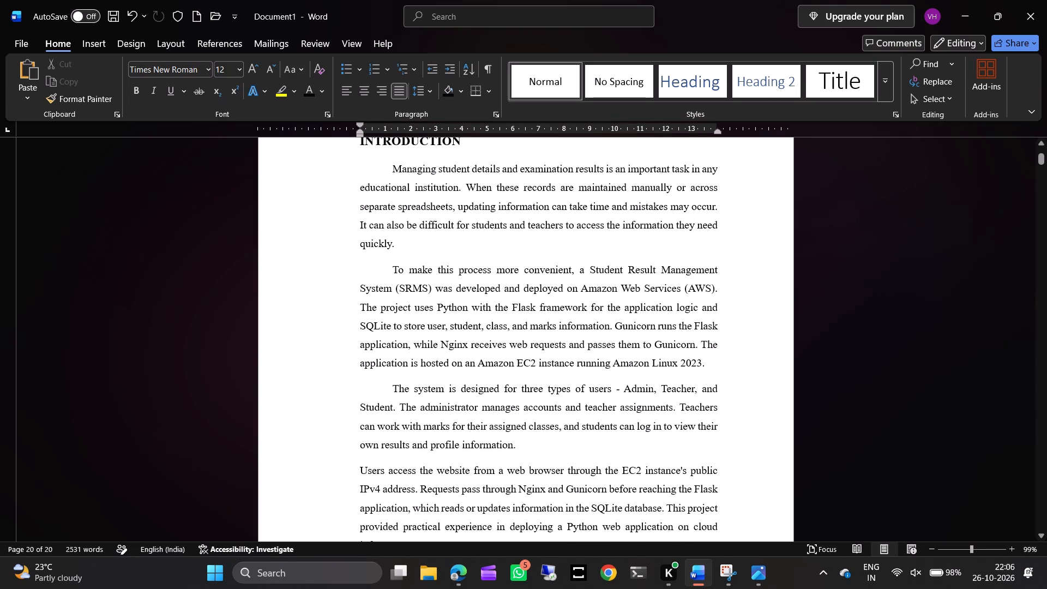
scroll(511, 373, down, 2)
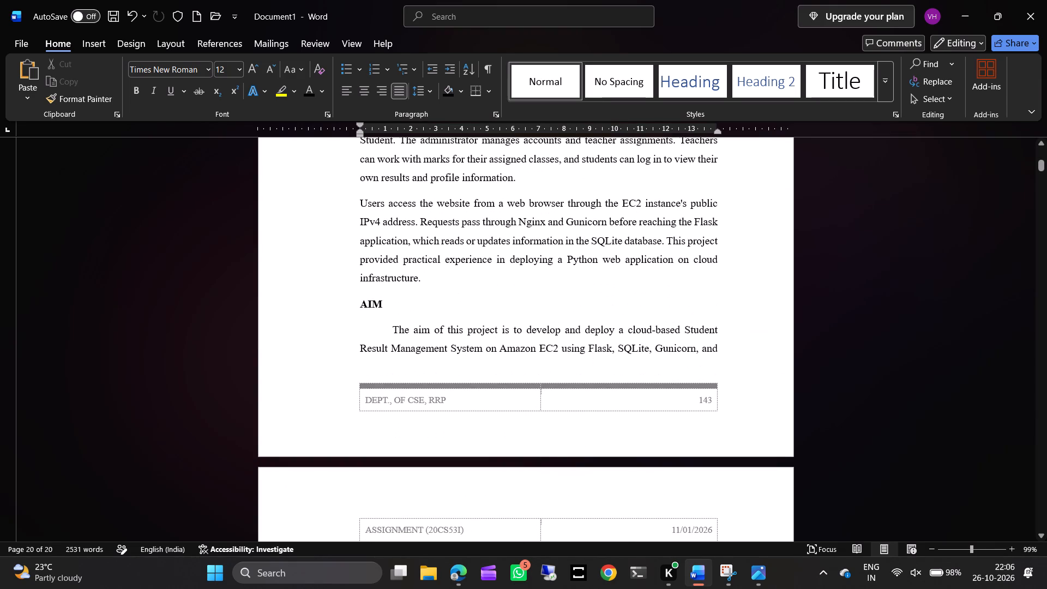
scroll(488, 360, down, 1)
scroll(489, 411, down, 1)
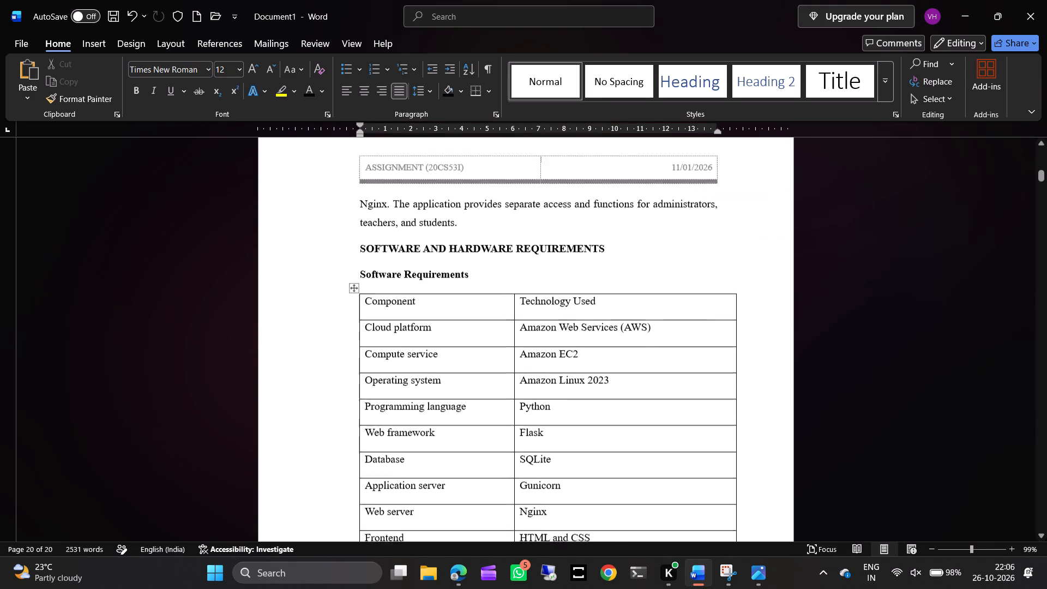
scroll(489, 411, down, 1)
scroll(489, 411, up, 1)
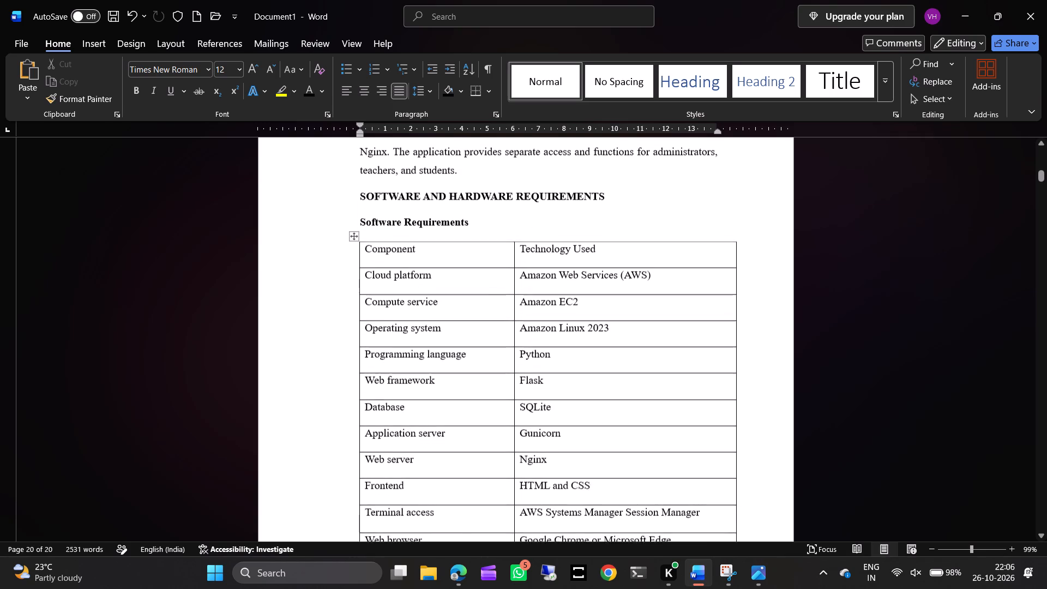
scroll(489, 411, up, 1)
click(489, 411)
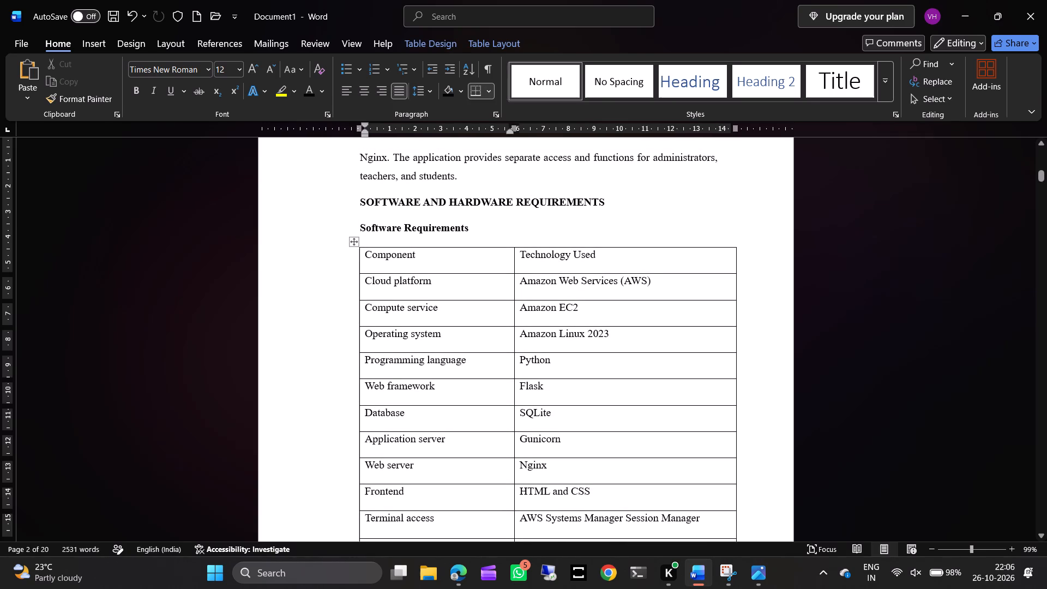
click(502, 46)
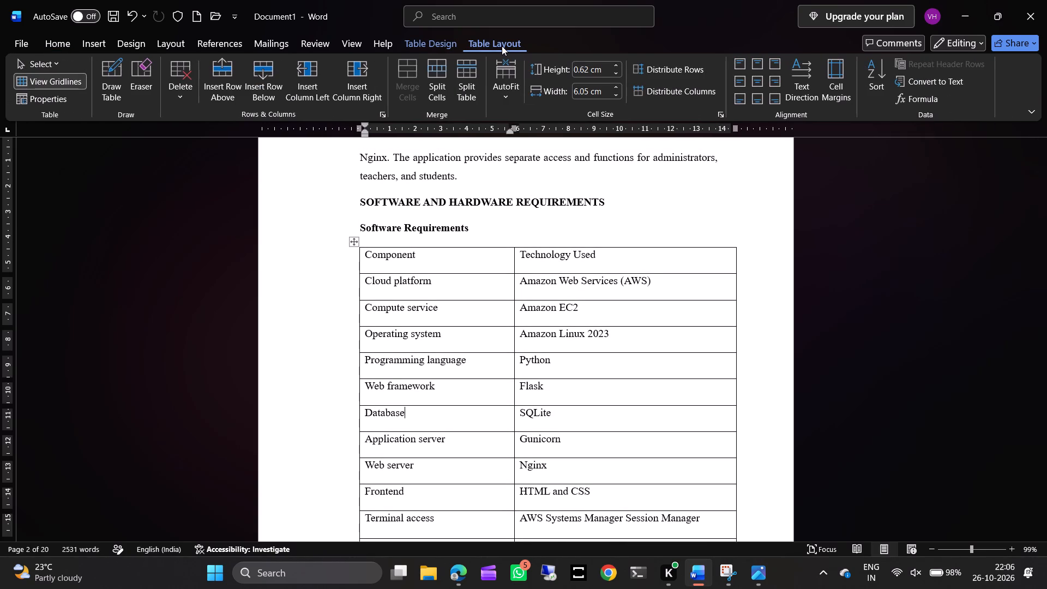
click(447, 44)
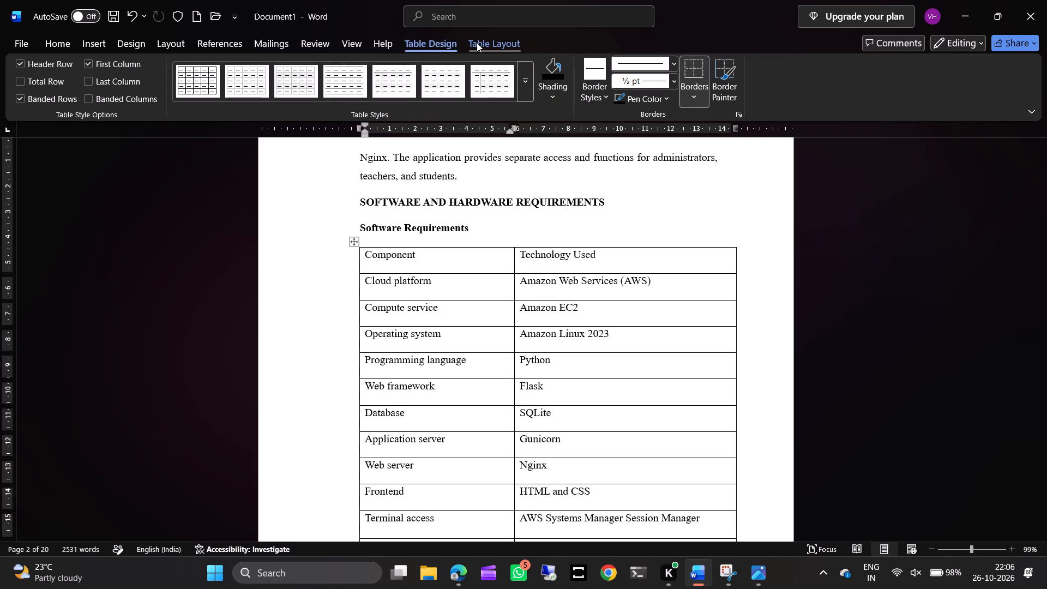
click(477, 43)
scroll(467, 264, down, 1)
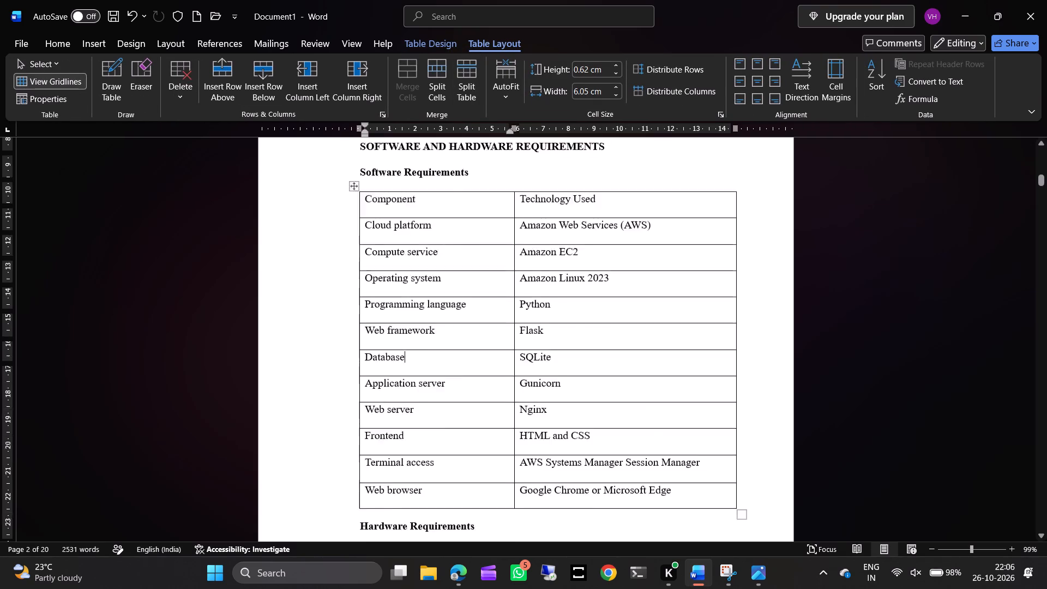
scroll(467, 264, down, 2)
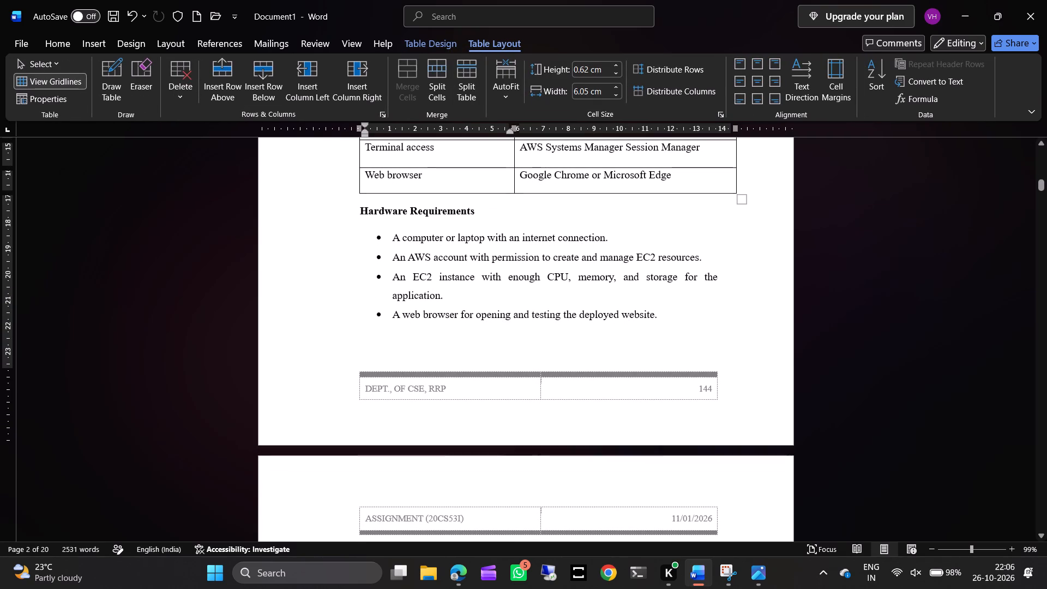
Read through the report from the Hardware Requirements list to the system architecture diagram below Architecture Components.
click(357, 212)
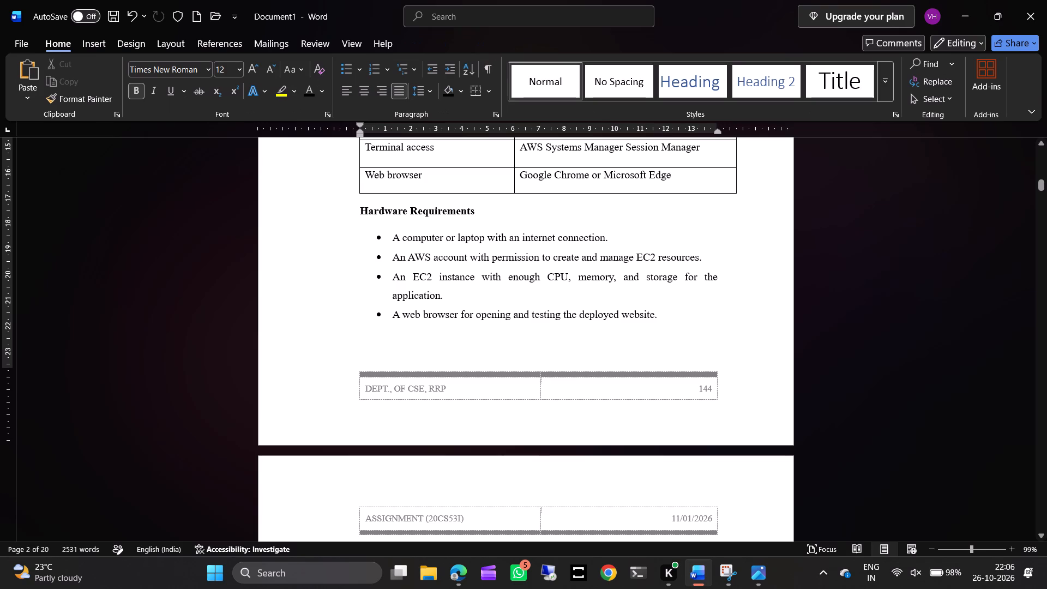
key(Down)
key(Down)
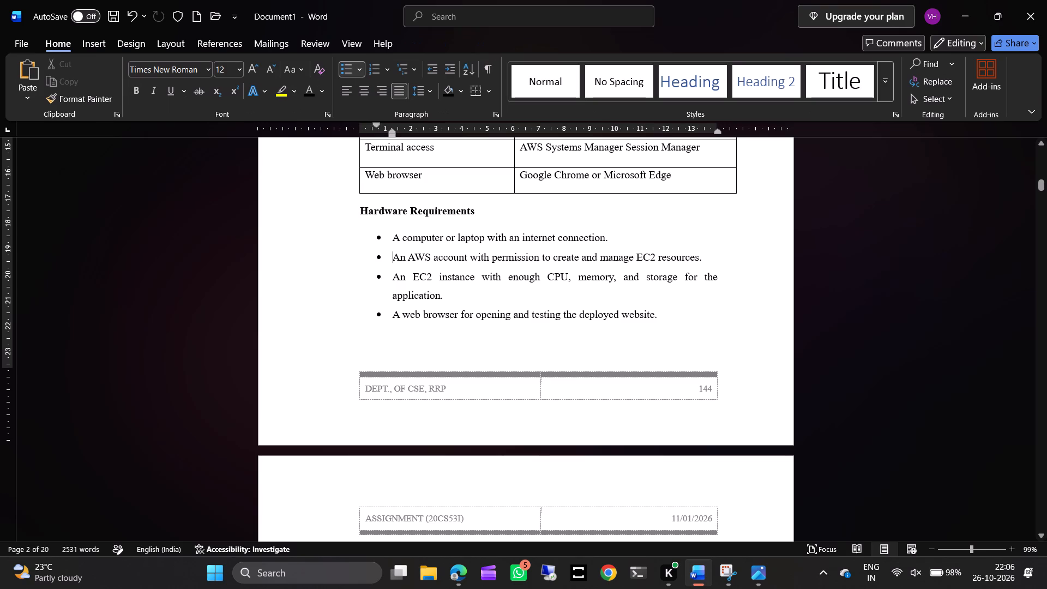
key(Down)
key(Down)
key(Down)
key(Down)
key(Down)
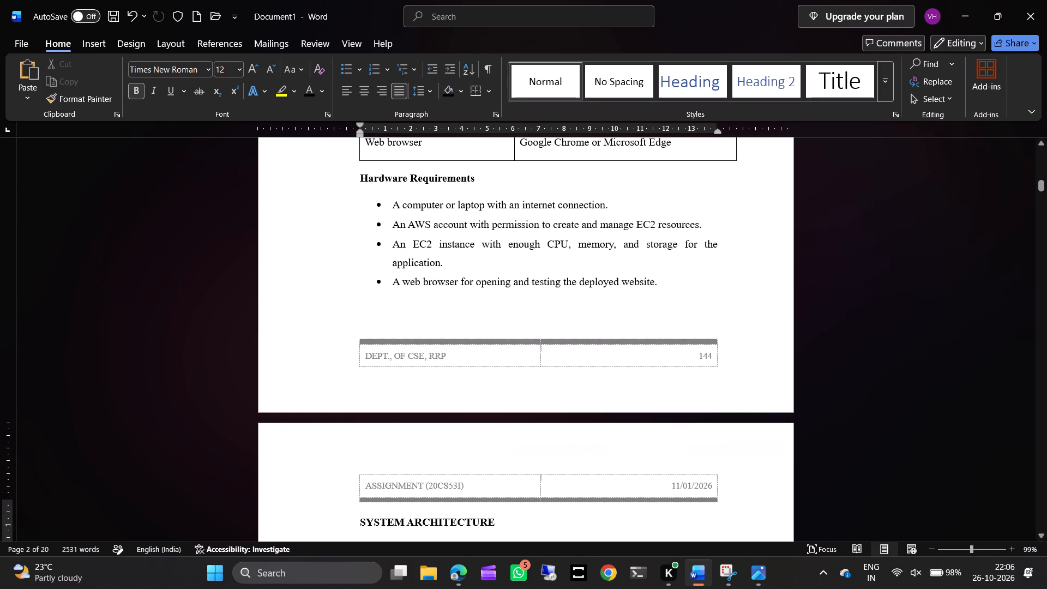
key(Down)
key(Down)
key(Down)
key(Down)
key(Down)
key(Down)
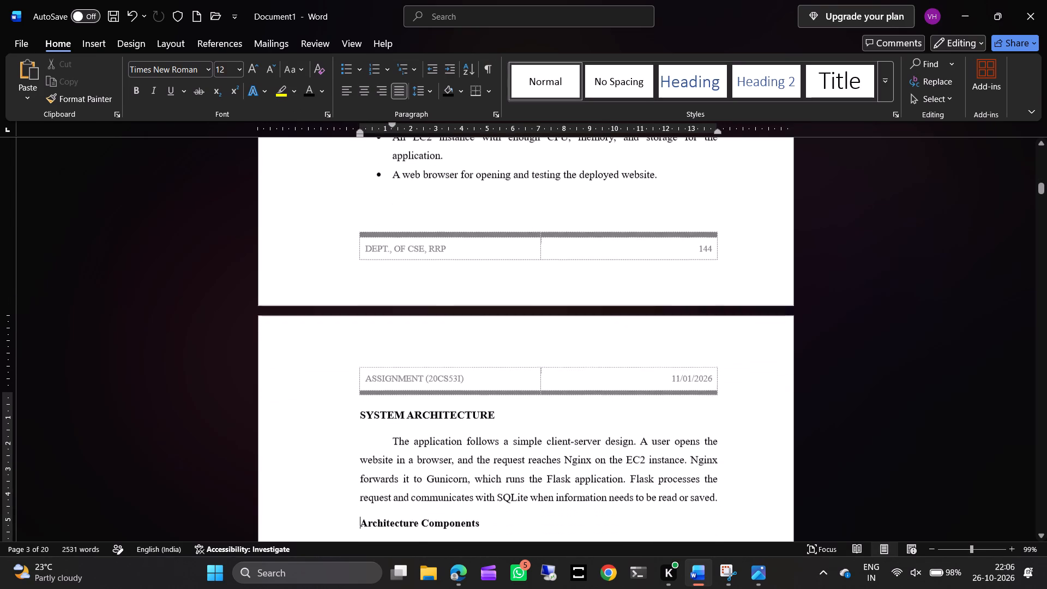
key(Down)
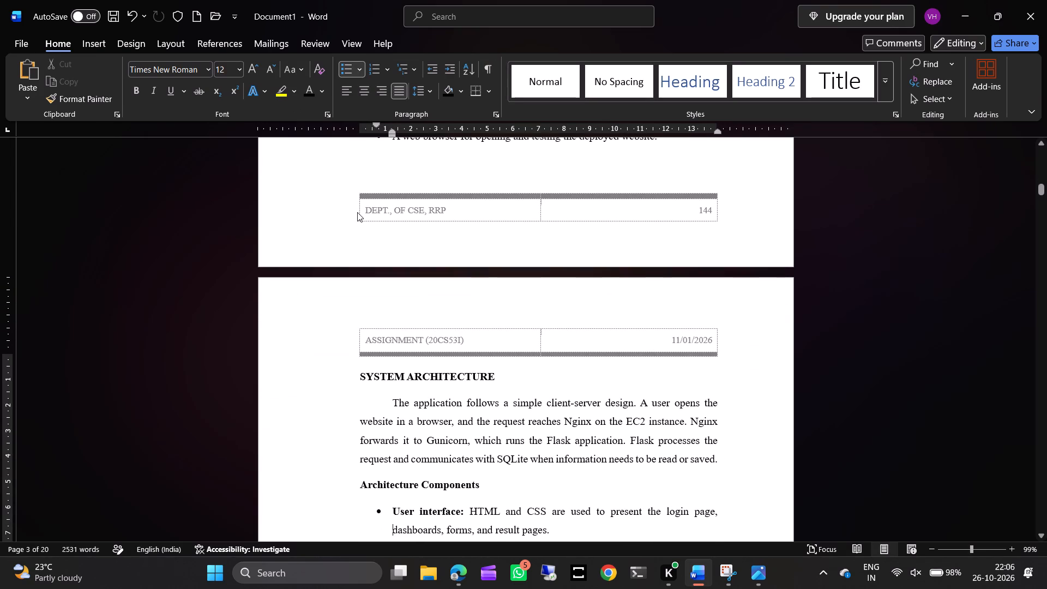
key(Down)
key(Down)
key(Down)
key(Down)
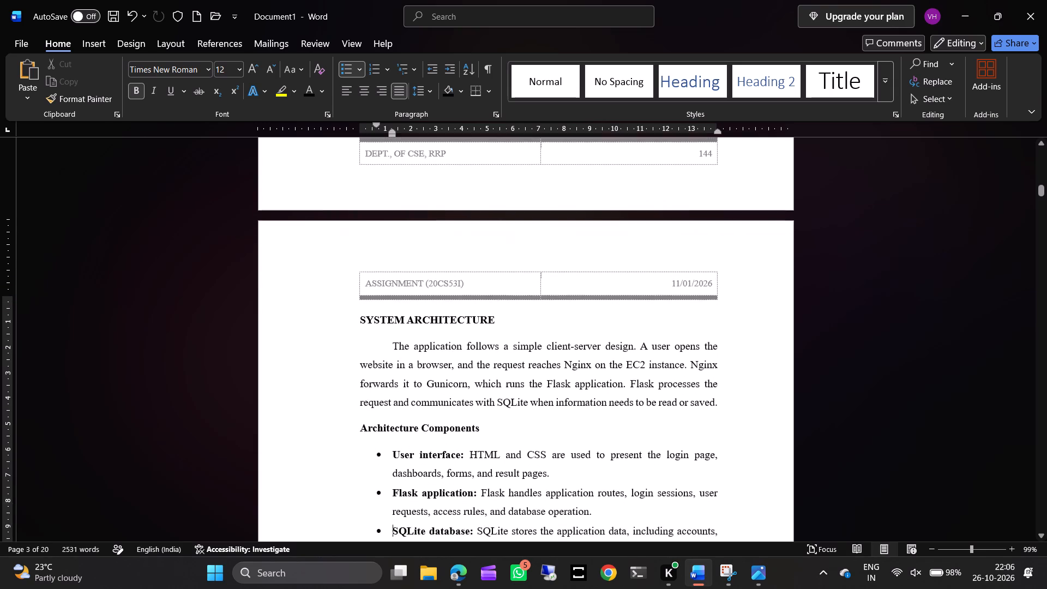
key(Down)
key(Down)
key(Down)
key(Down)
key(Down)
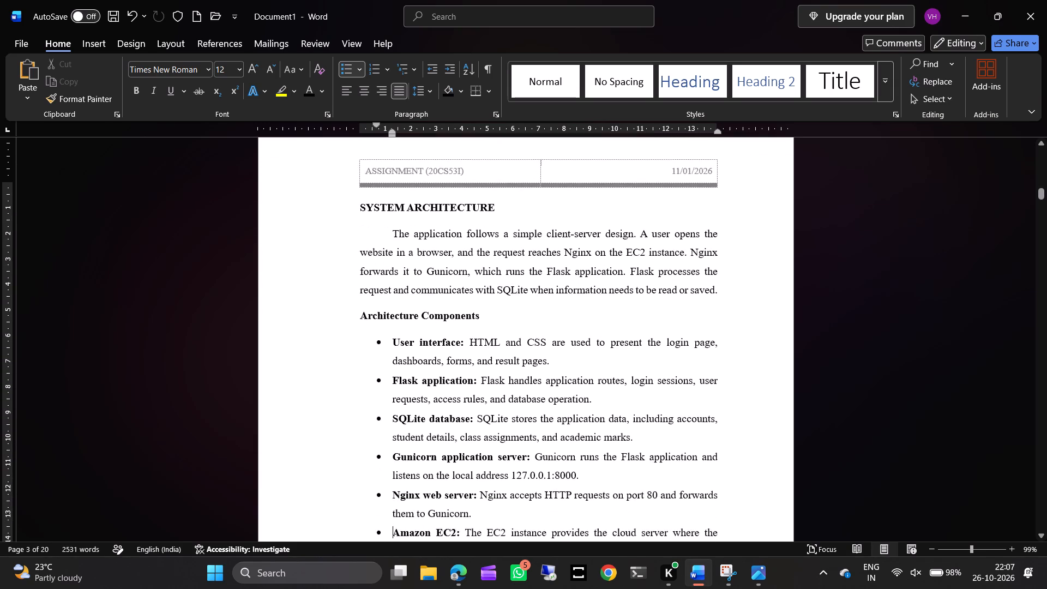
key(Down)
key(Down)
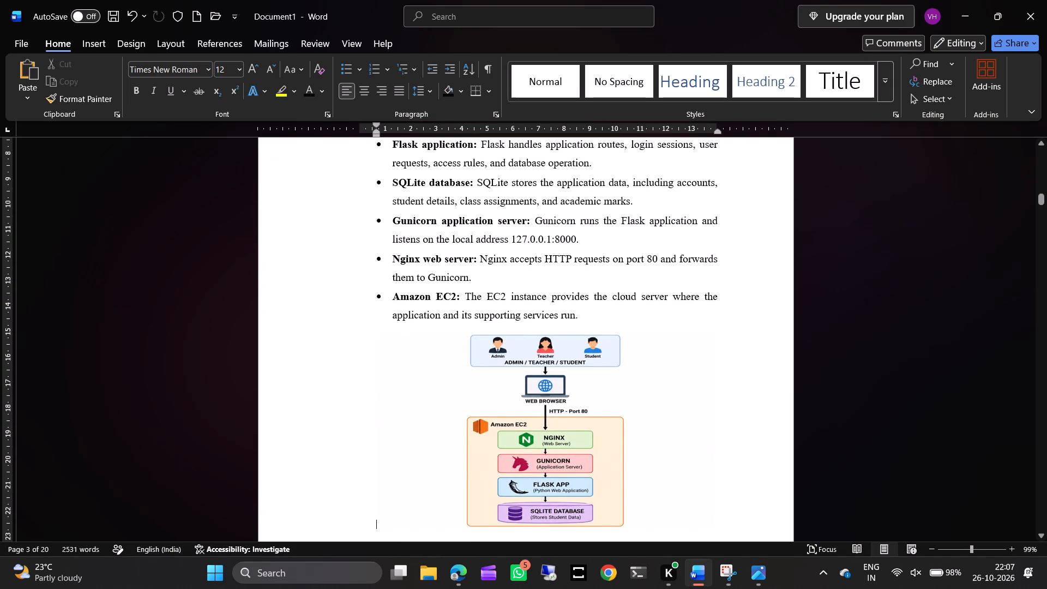
Extend the system architecture figure caption with "of Student management" after "System Architecture".
scroll(462, 359, down, 1)
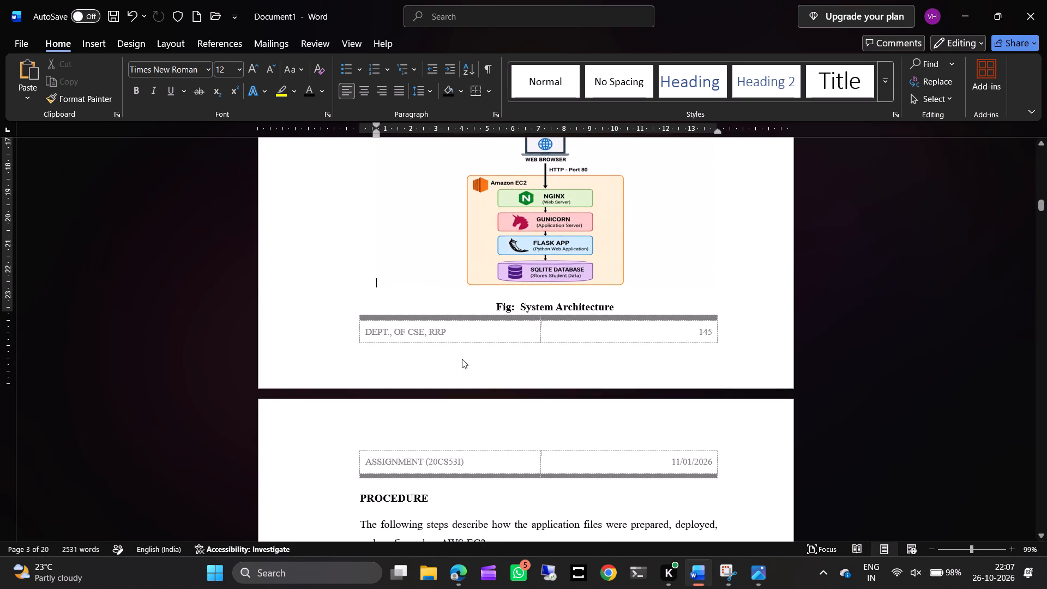
scroll(462, 359, down, 1)
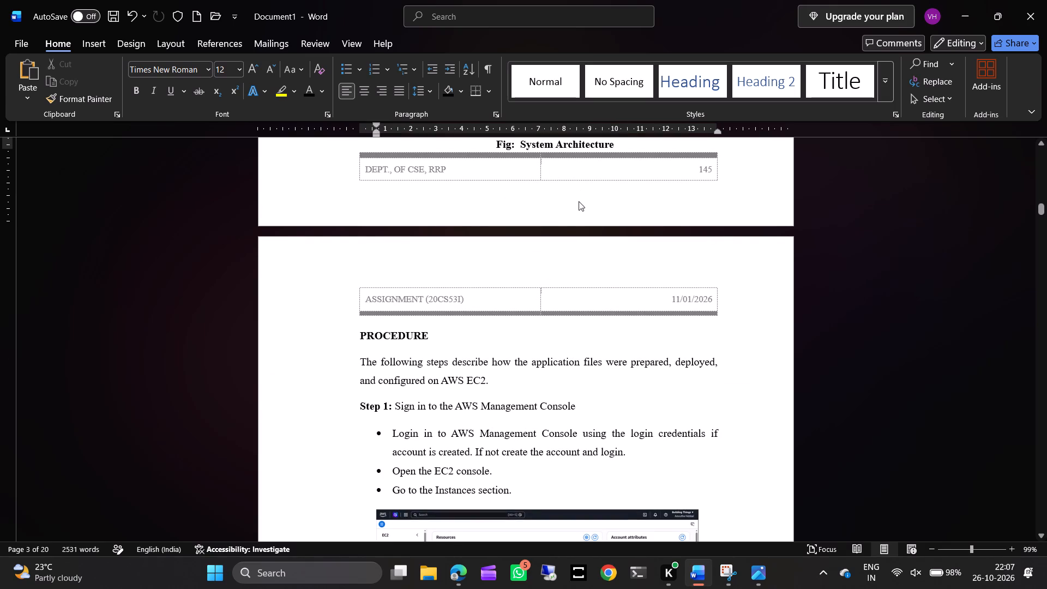
click(616, 151)
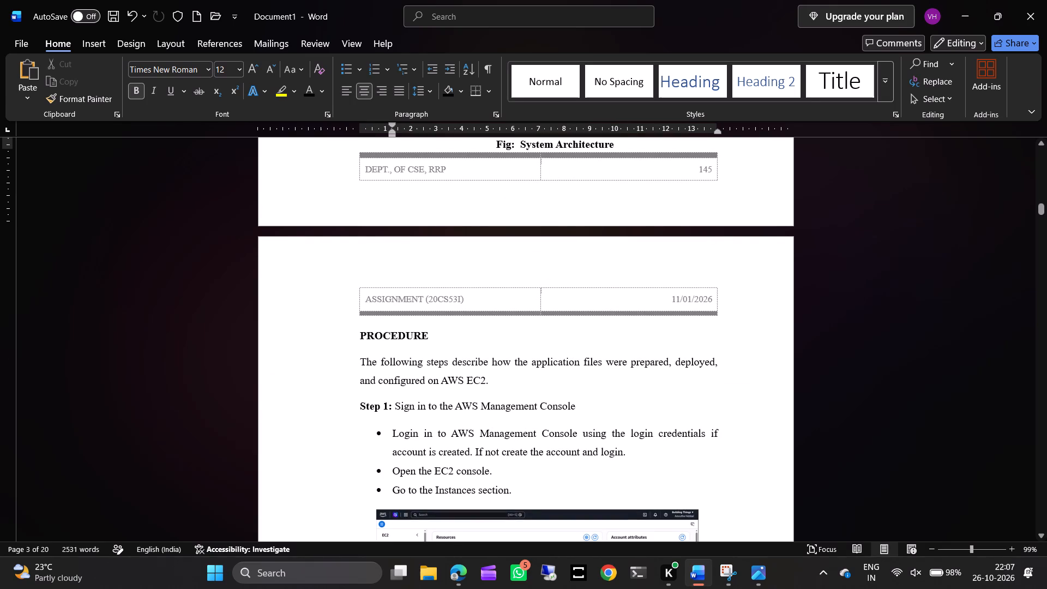
key(space)
text(og)
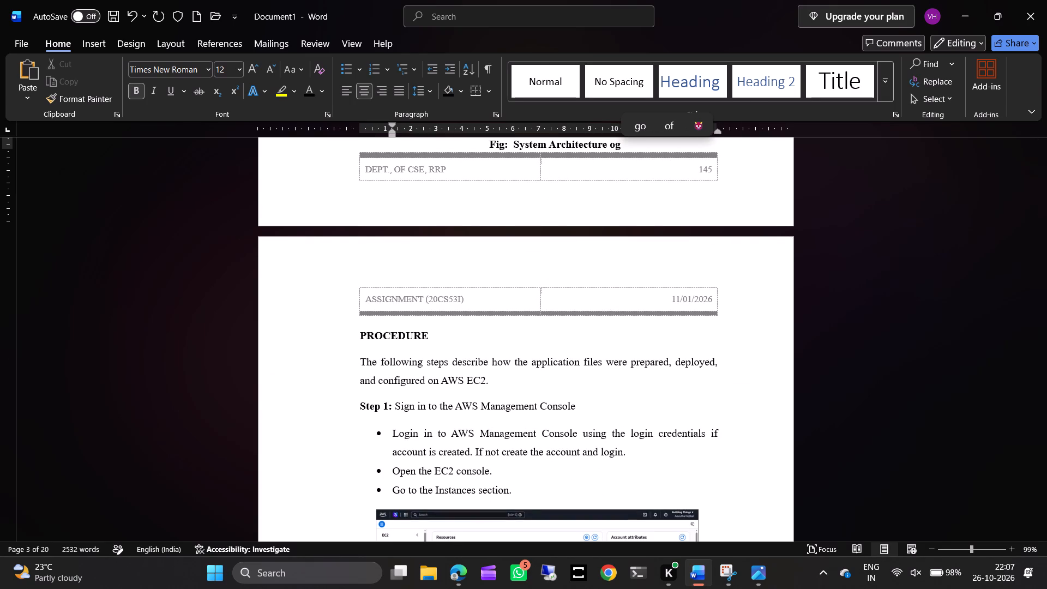
key(BackSpace)
text(f)
key(space)
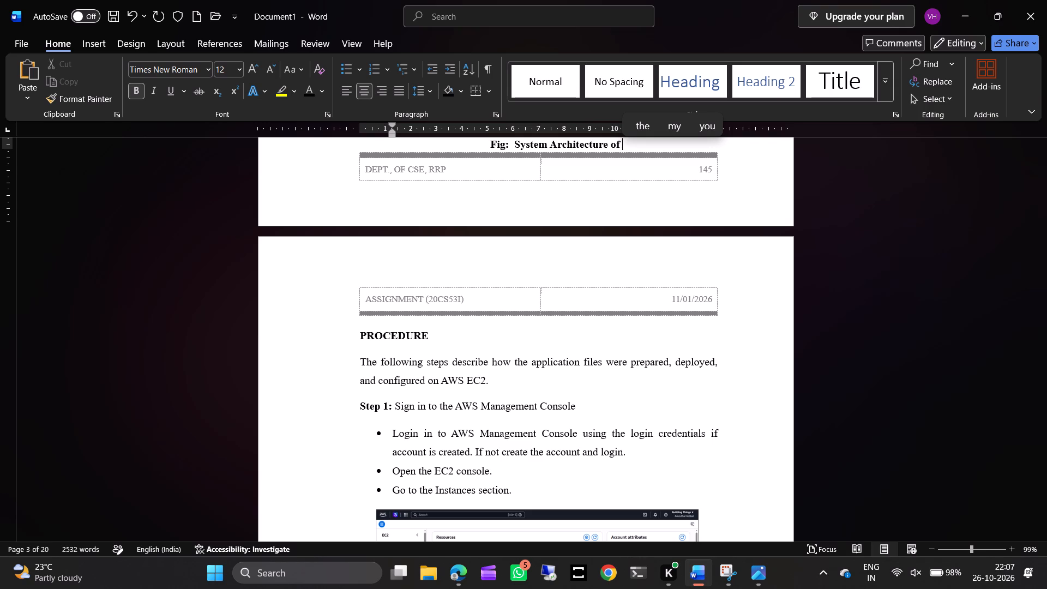
text(Student)
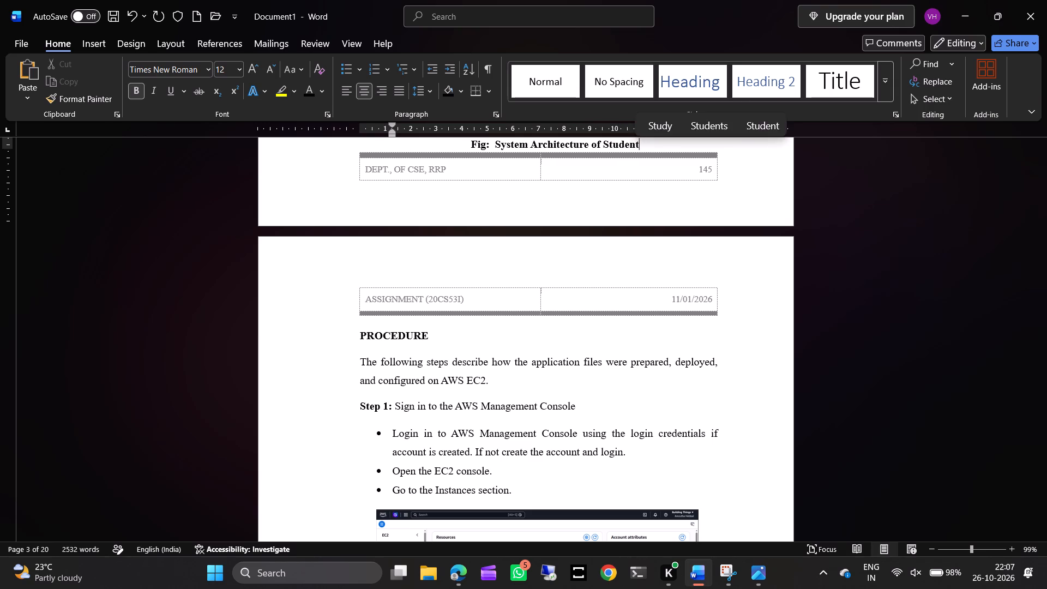
key(space)
text(man)
text(ageme)
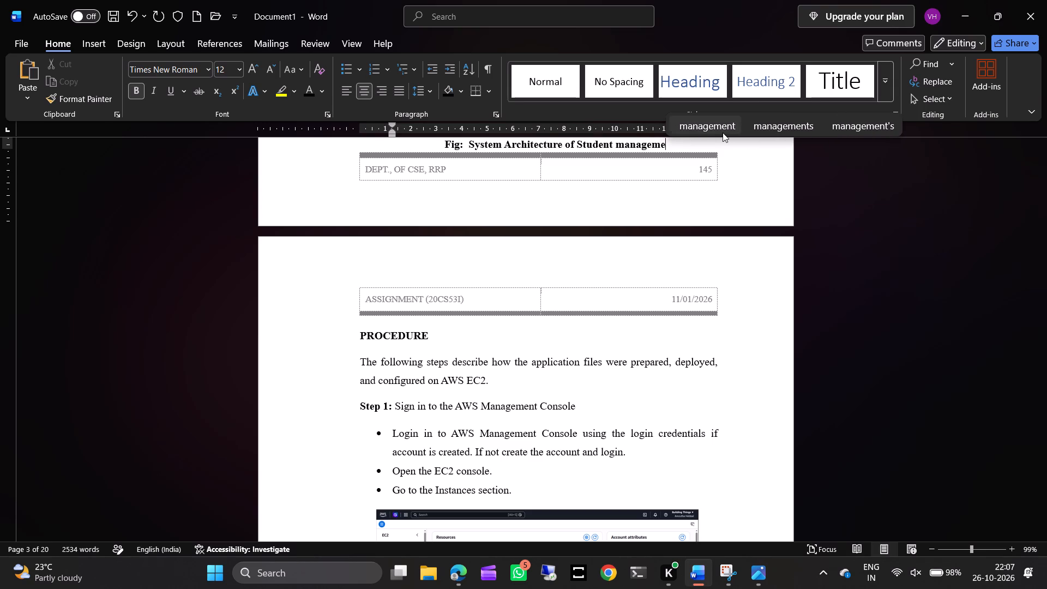
click(723, 133)
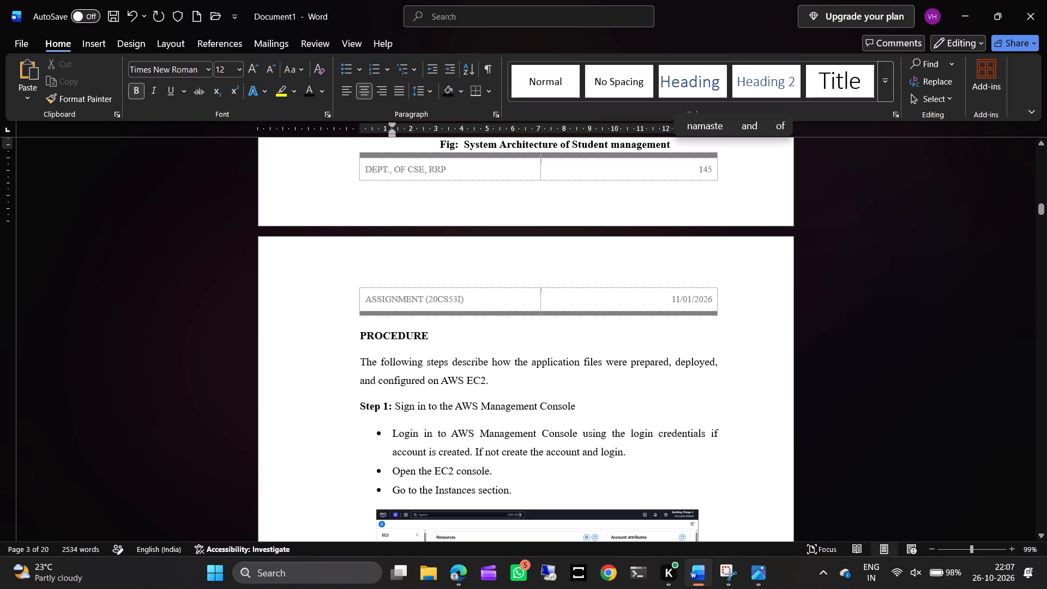
Insert "Result" after "Student" in the figure caption and capitalise the following word as "Management".
click(610, 147)
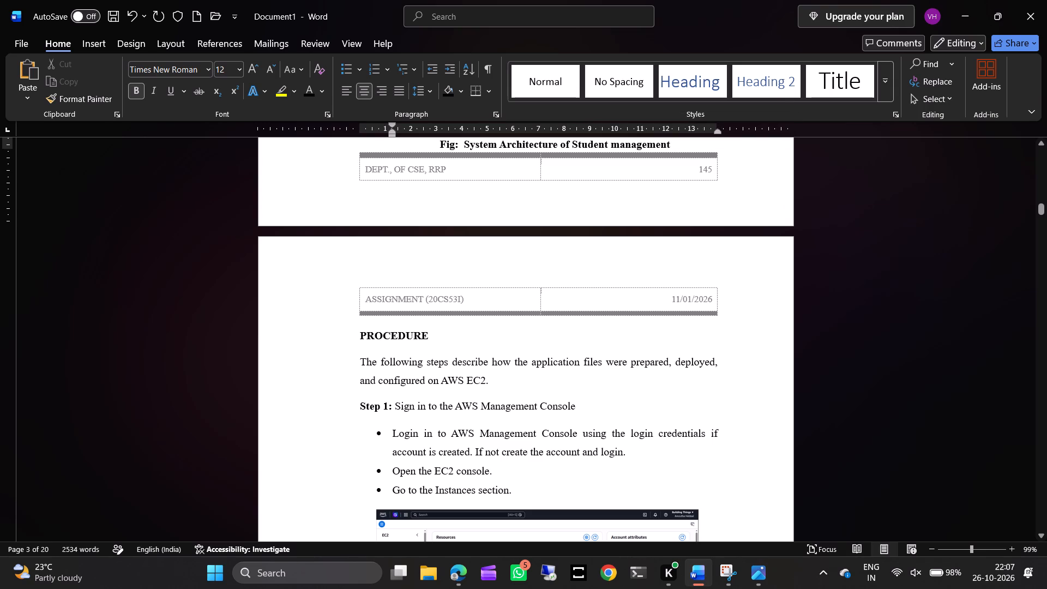
key(shift+r)
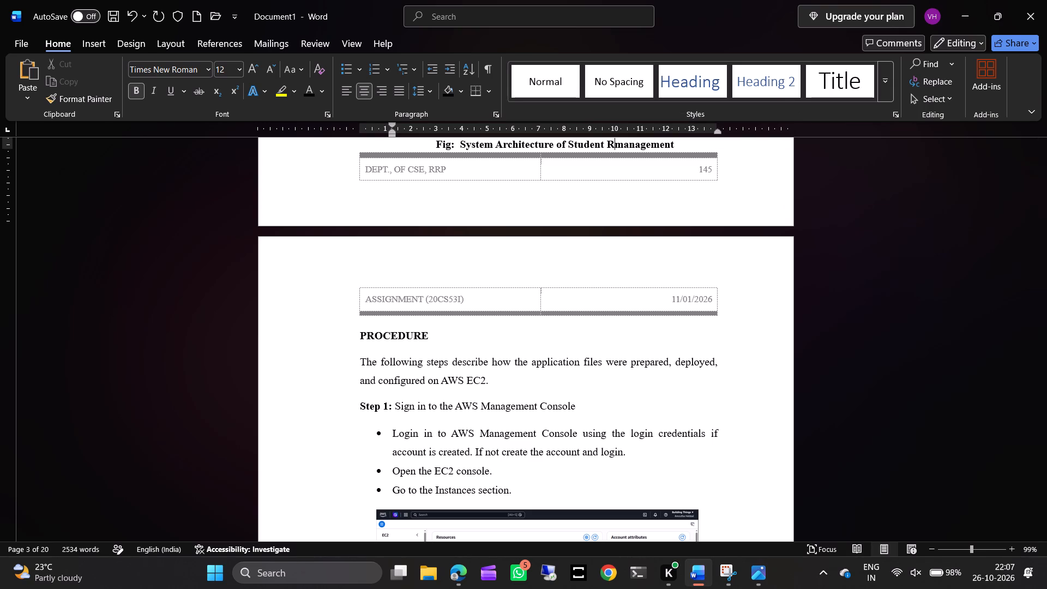
text(esult)
key(space)
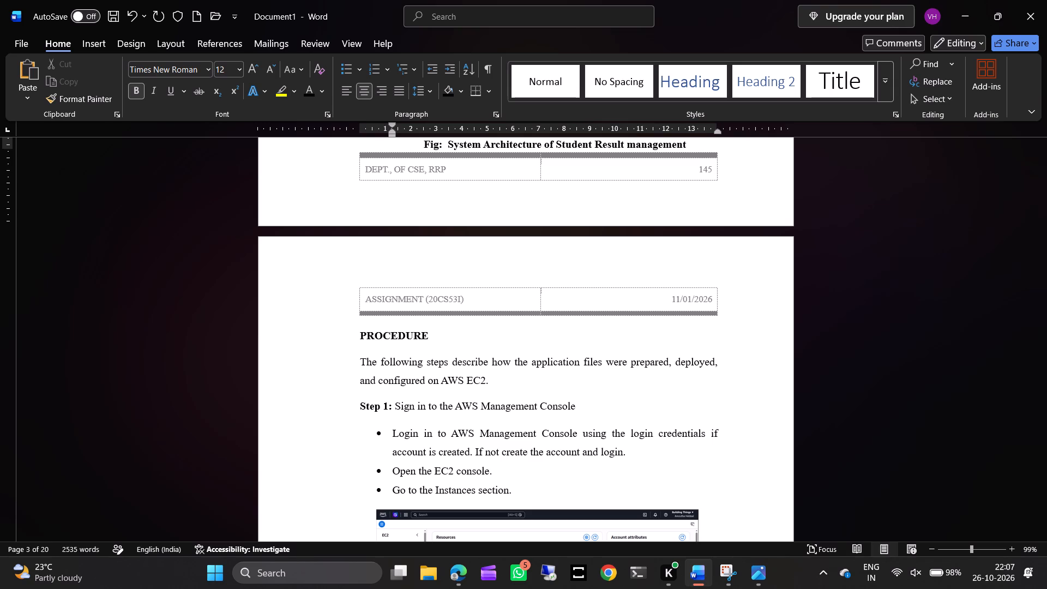
key(Right)
key(BackSpace)
key(shift+m)
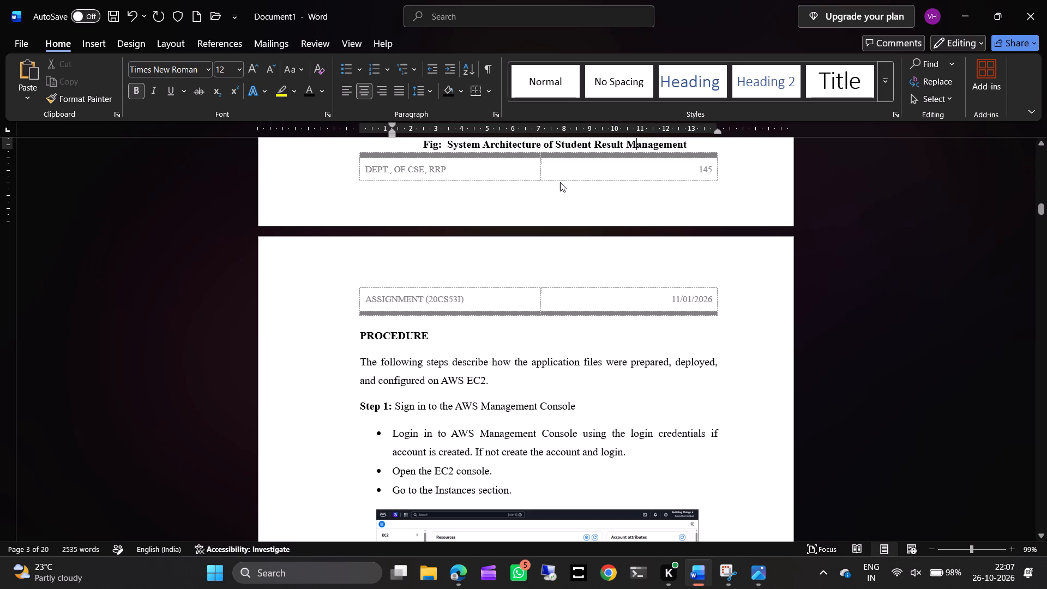
Capitalise "of" as "Of" in the system architecture figure caption.
click(550, 145)
key(BackSpace)
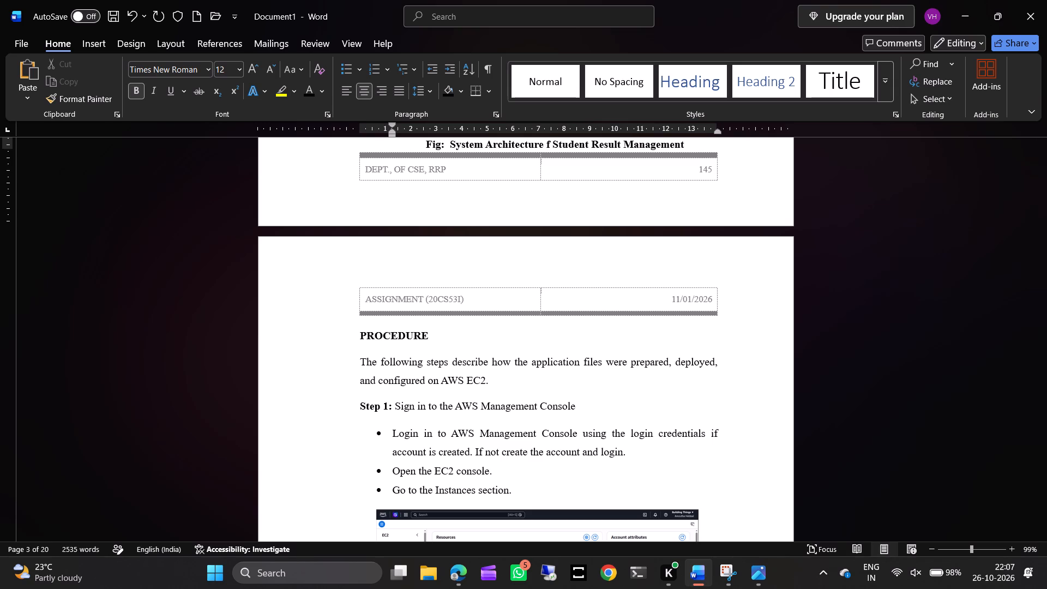
key(shift+o)
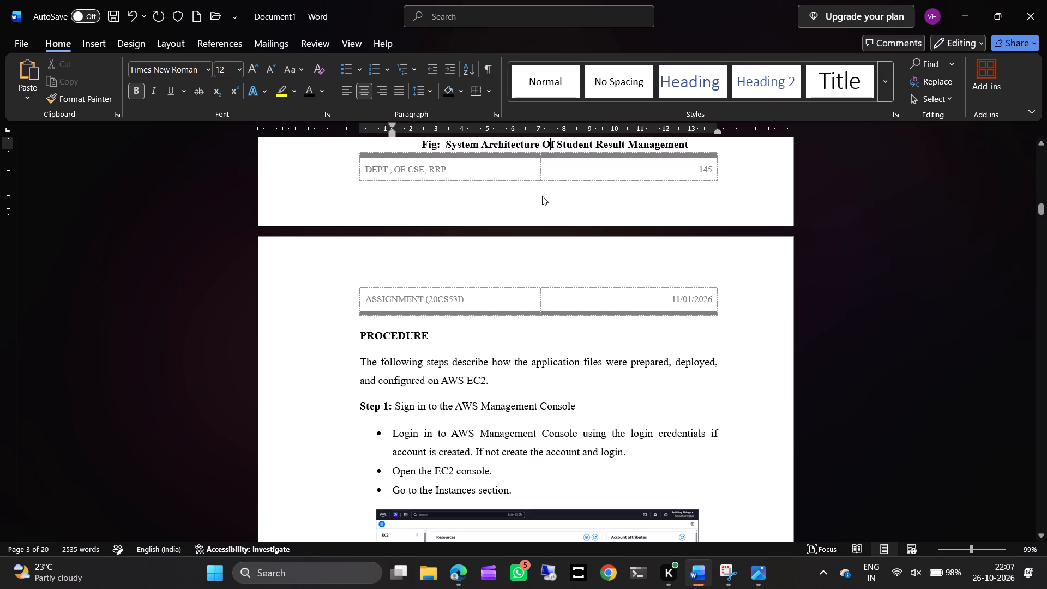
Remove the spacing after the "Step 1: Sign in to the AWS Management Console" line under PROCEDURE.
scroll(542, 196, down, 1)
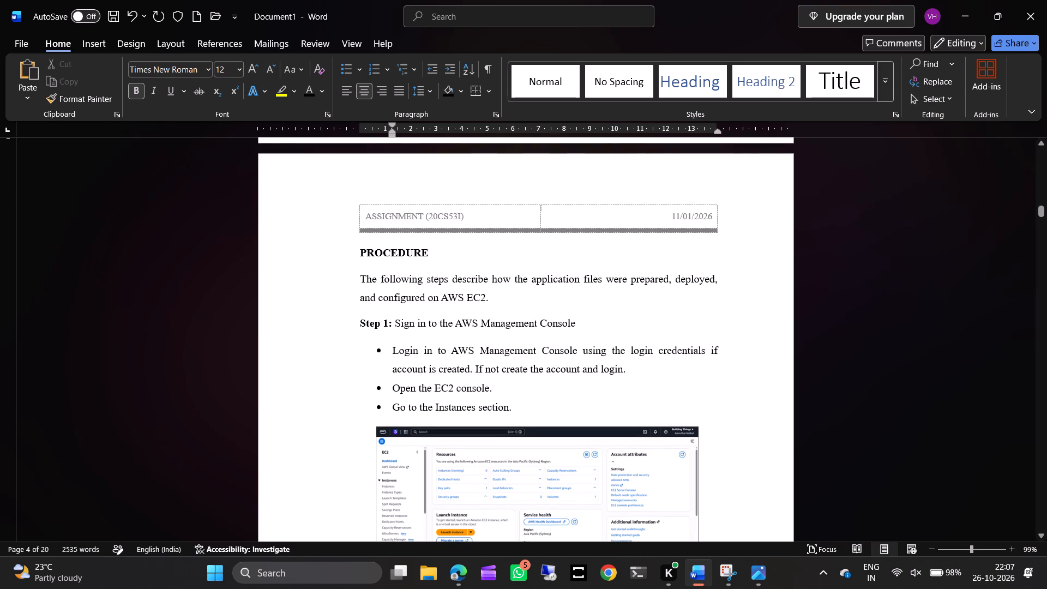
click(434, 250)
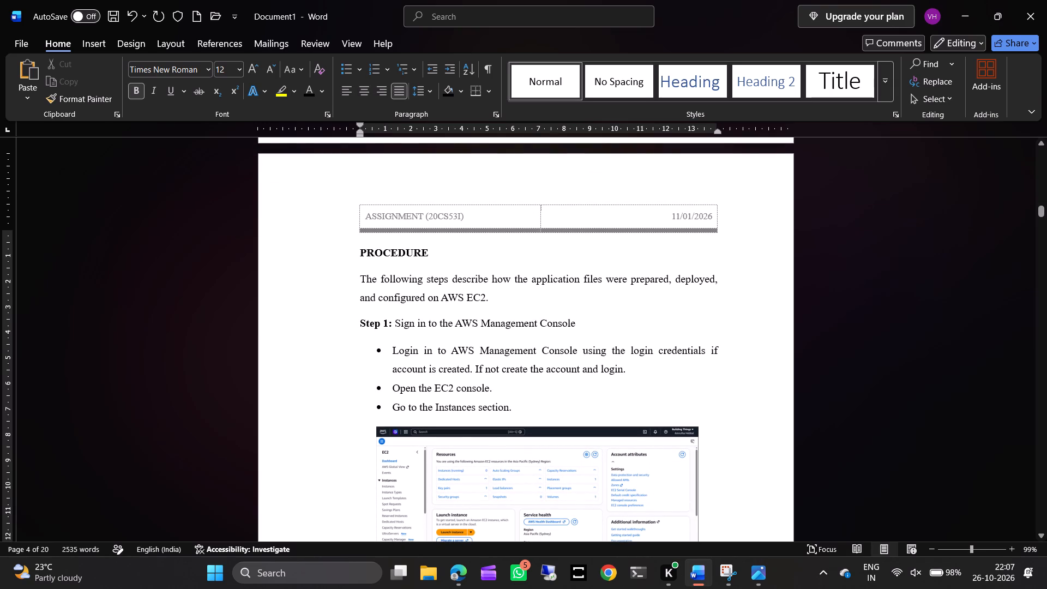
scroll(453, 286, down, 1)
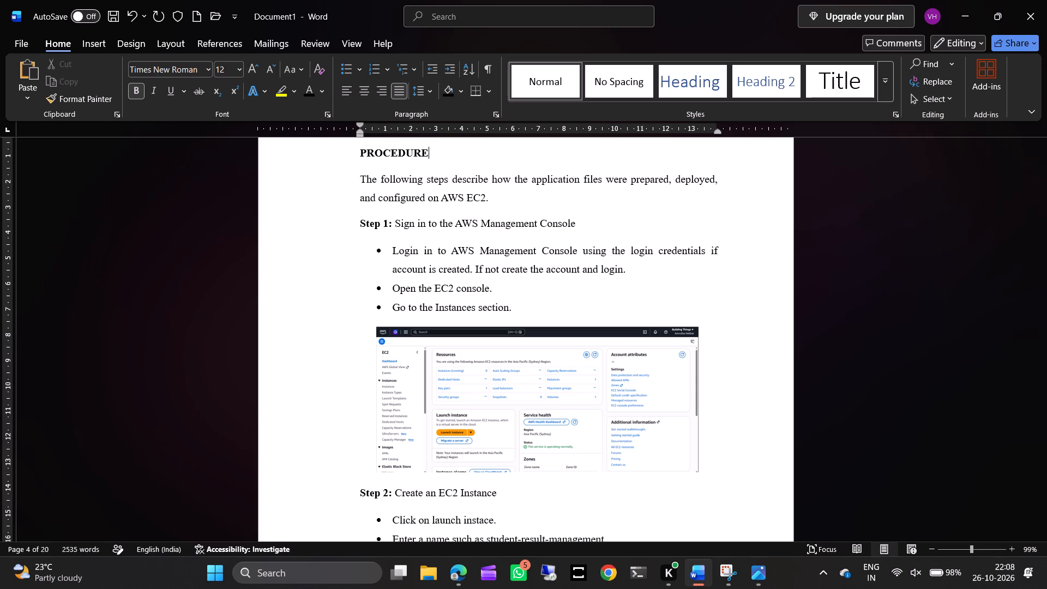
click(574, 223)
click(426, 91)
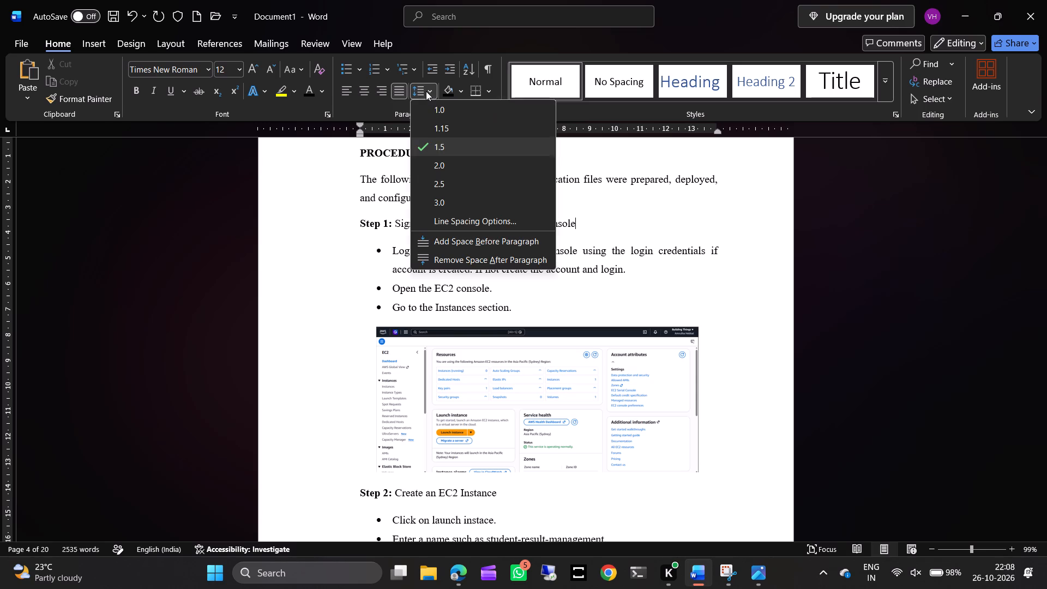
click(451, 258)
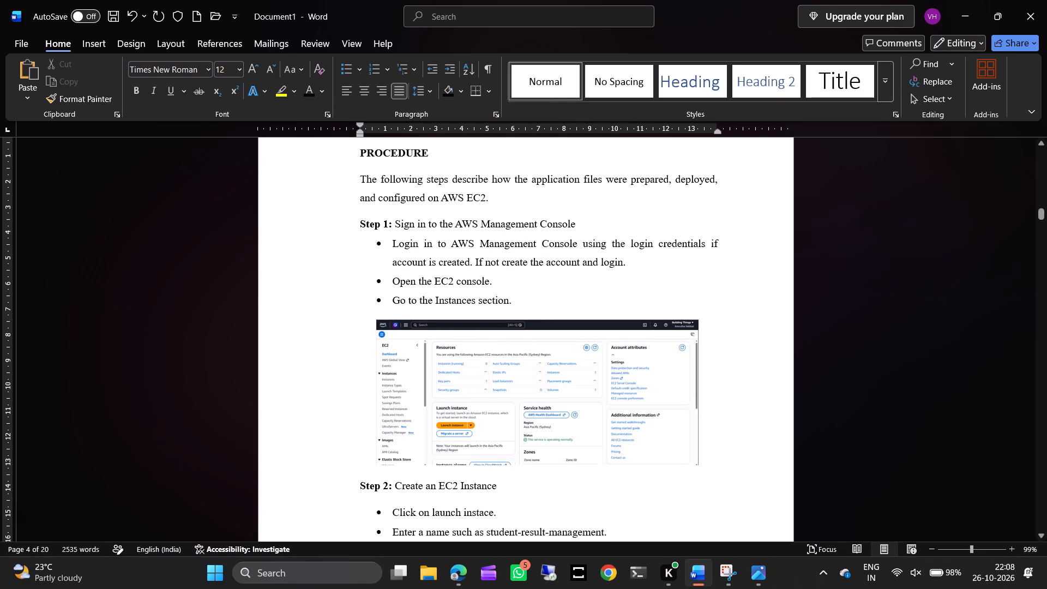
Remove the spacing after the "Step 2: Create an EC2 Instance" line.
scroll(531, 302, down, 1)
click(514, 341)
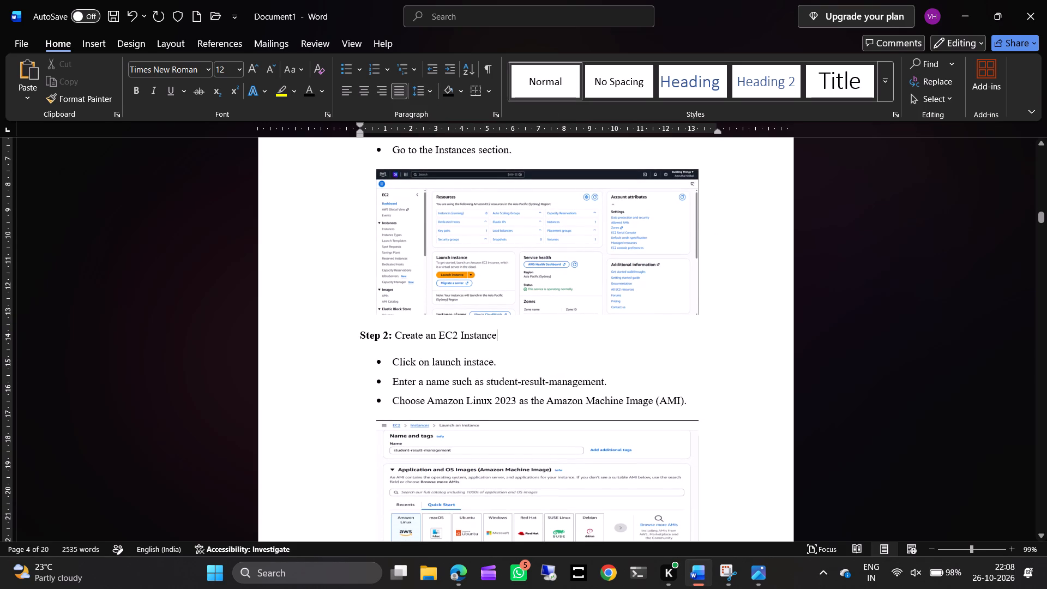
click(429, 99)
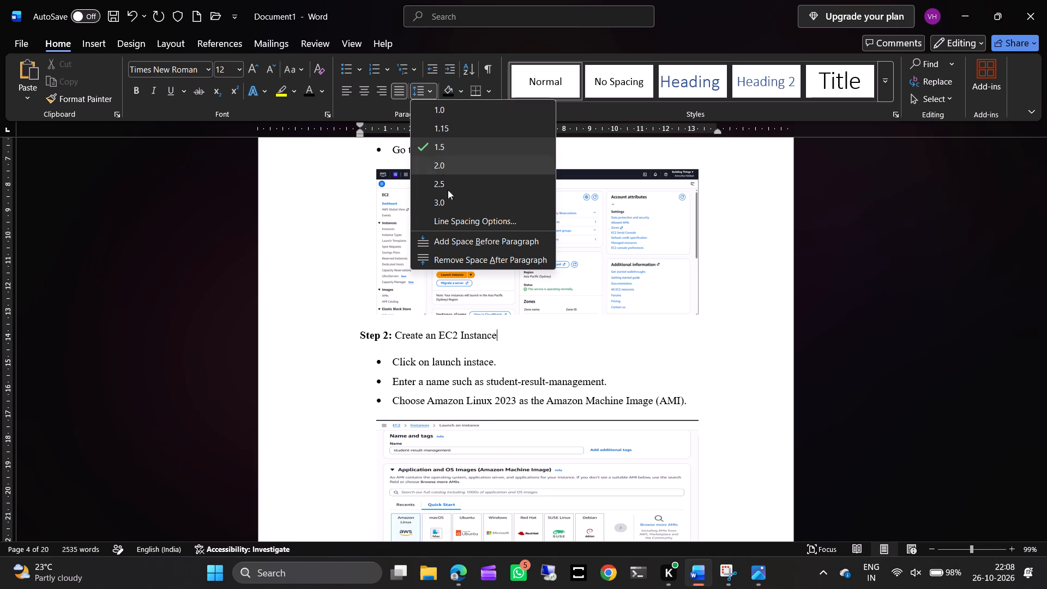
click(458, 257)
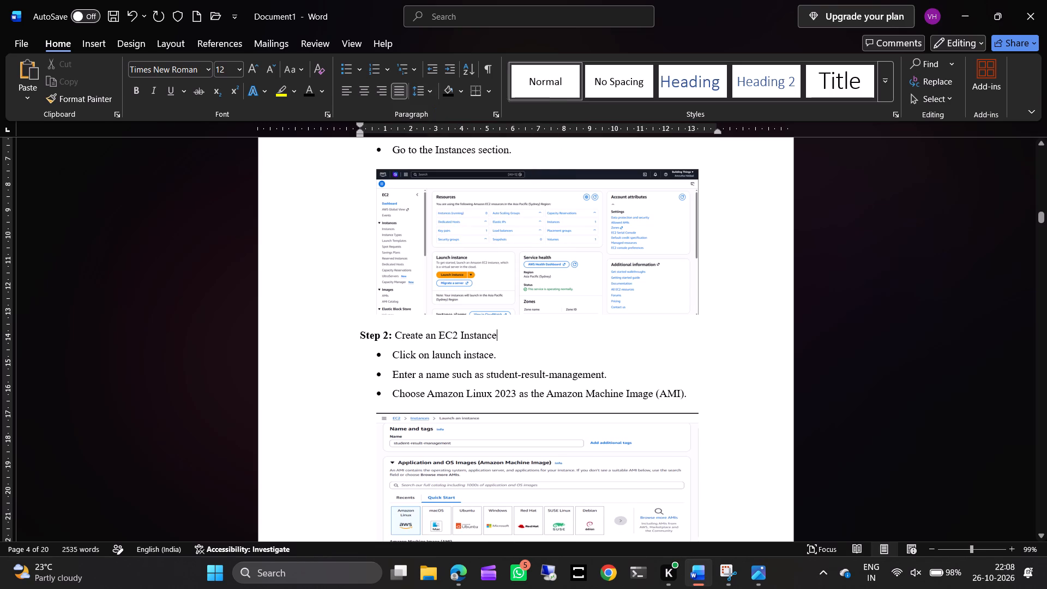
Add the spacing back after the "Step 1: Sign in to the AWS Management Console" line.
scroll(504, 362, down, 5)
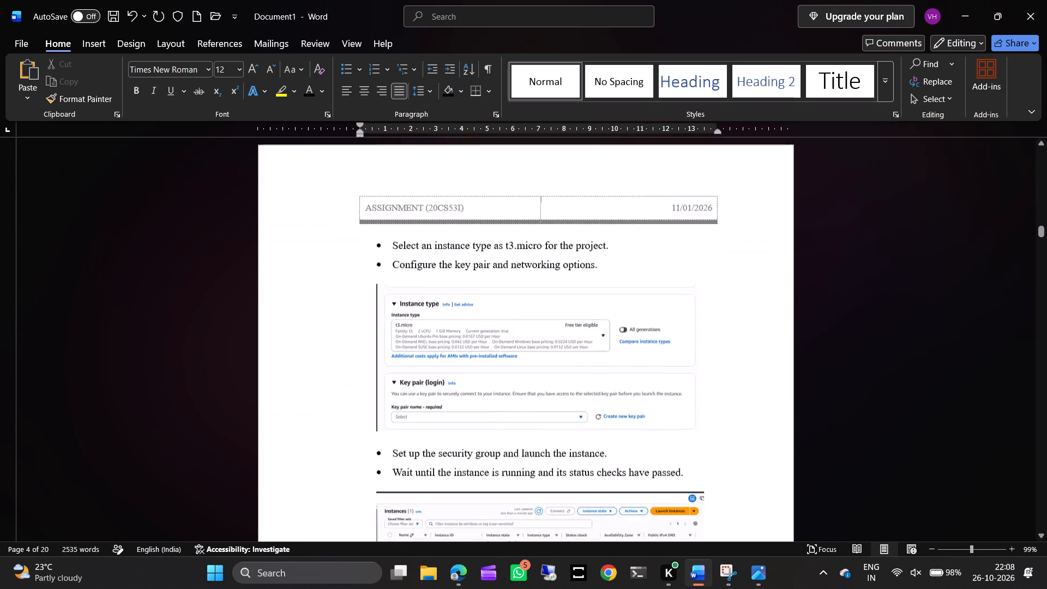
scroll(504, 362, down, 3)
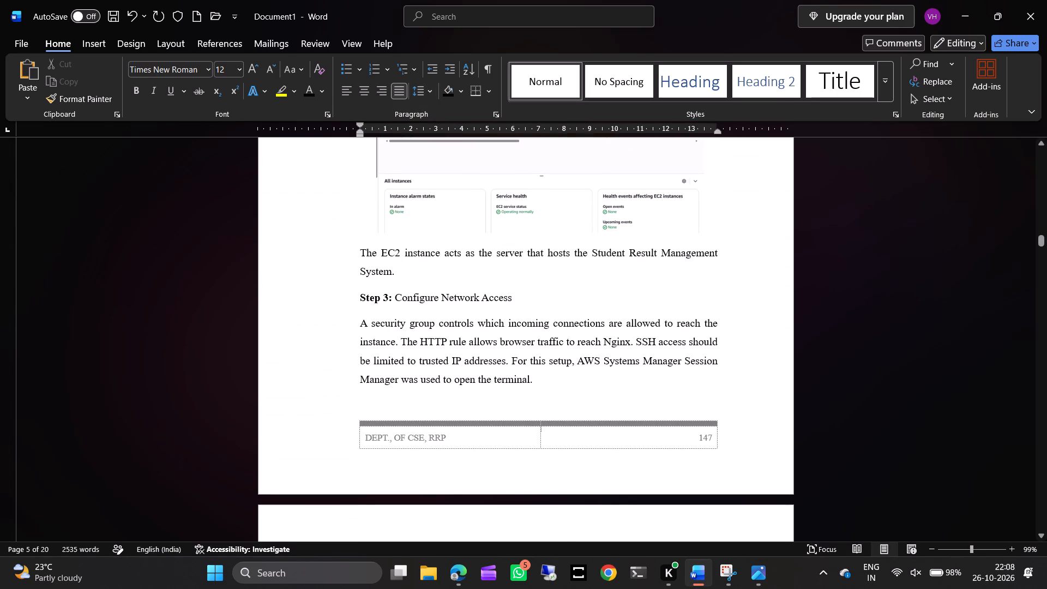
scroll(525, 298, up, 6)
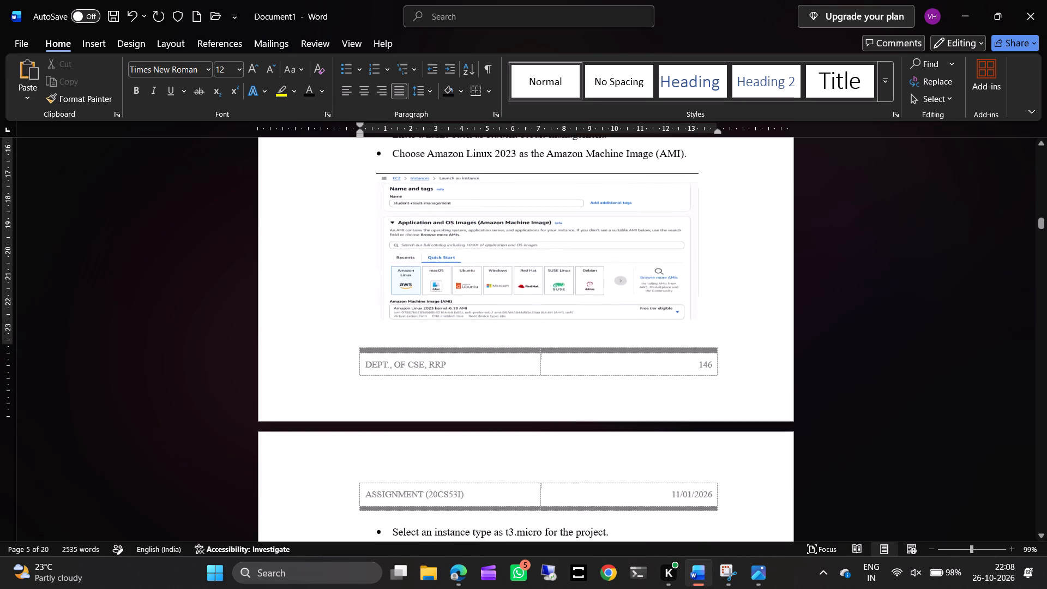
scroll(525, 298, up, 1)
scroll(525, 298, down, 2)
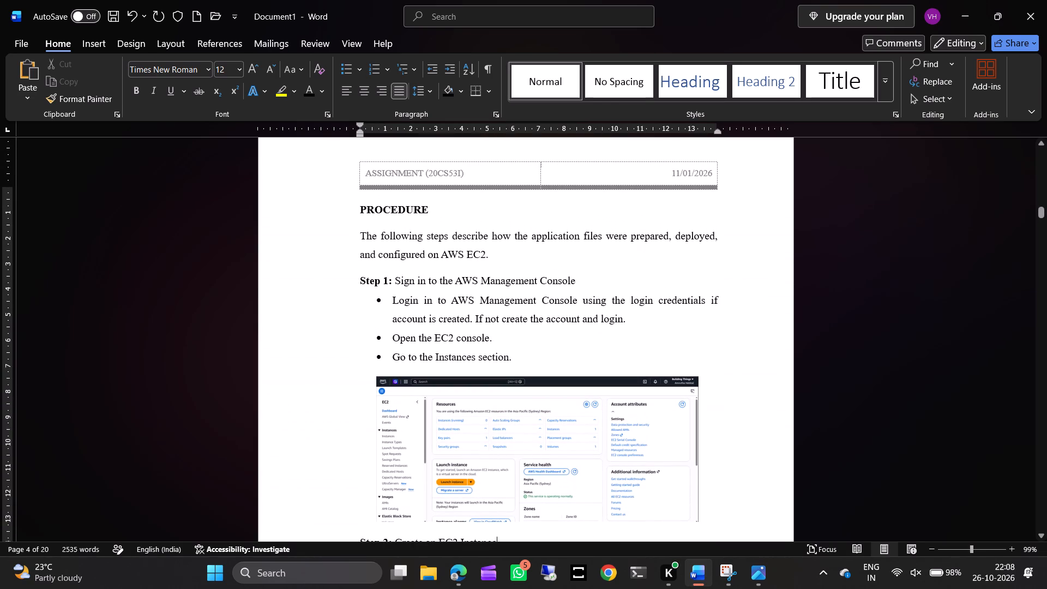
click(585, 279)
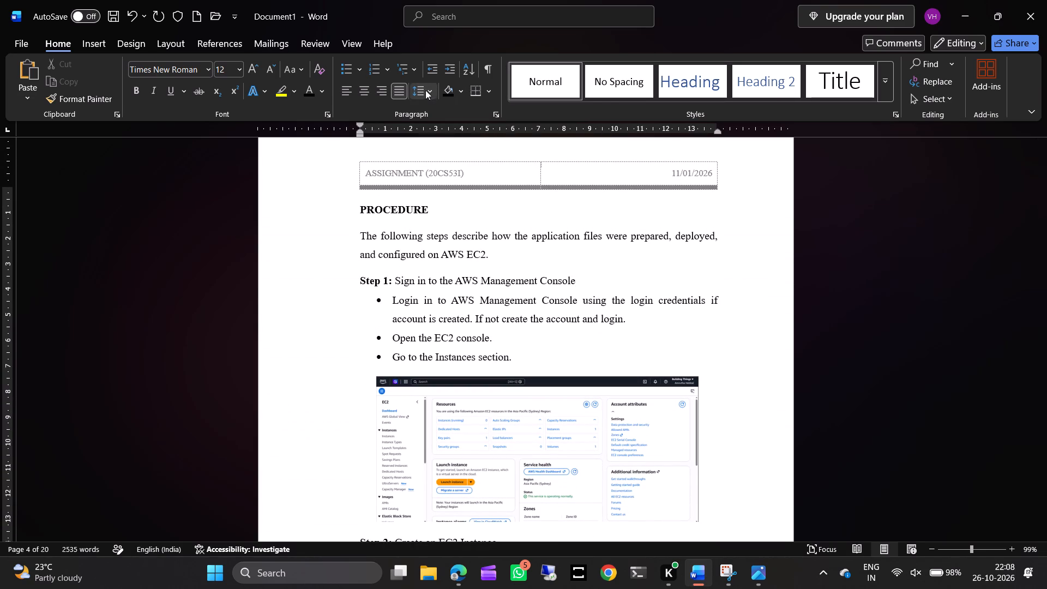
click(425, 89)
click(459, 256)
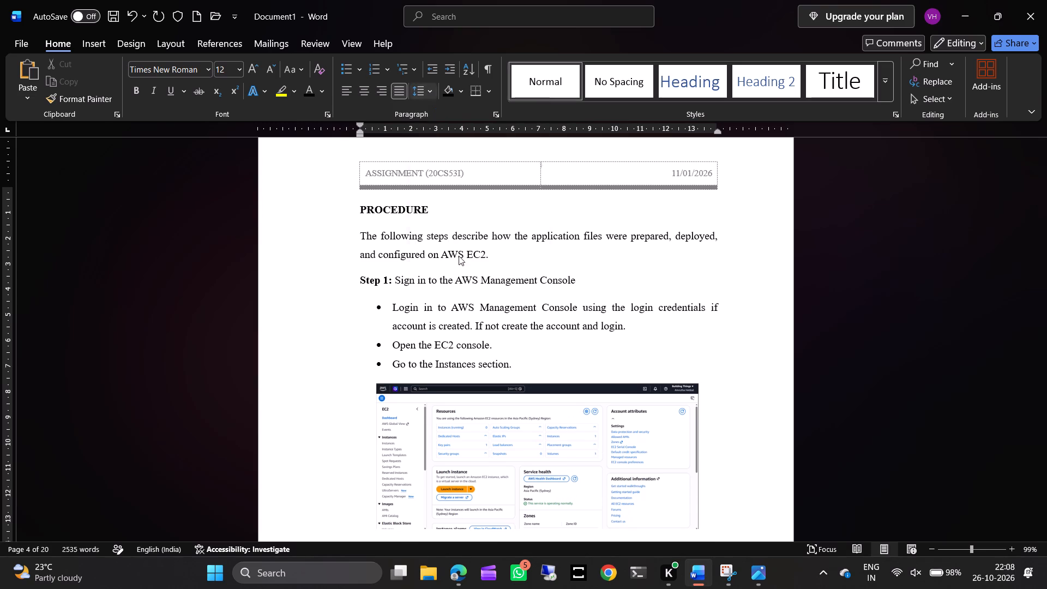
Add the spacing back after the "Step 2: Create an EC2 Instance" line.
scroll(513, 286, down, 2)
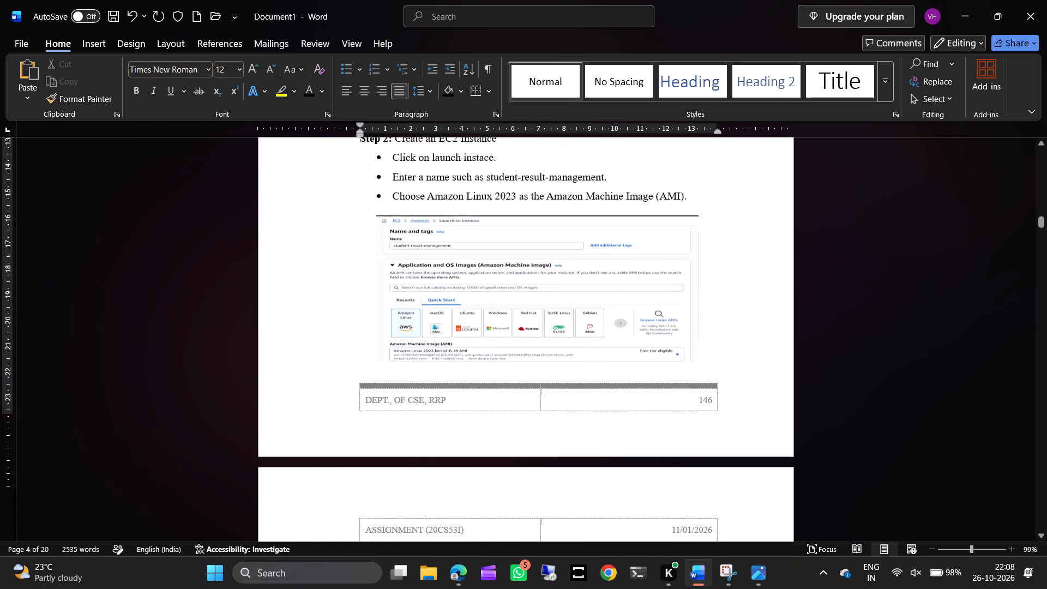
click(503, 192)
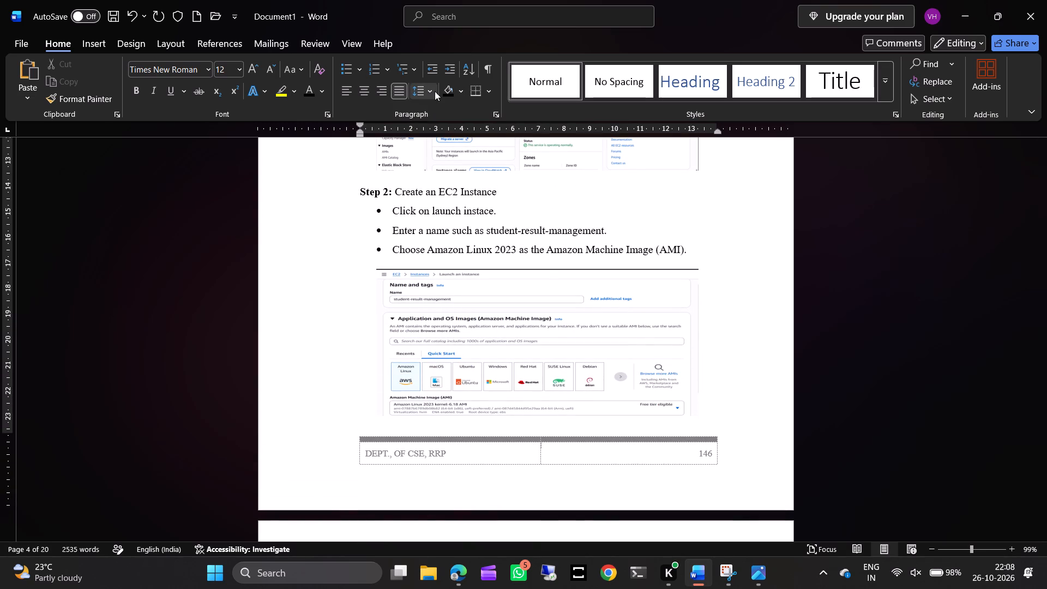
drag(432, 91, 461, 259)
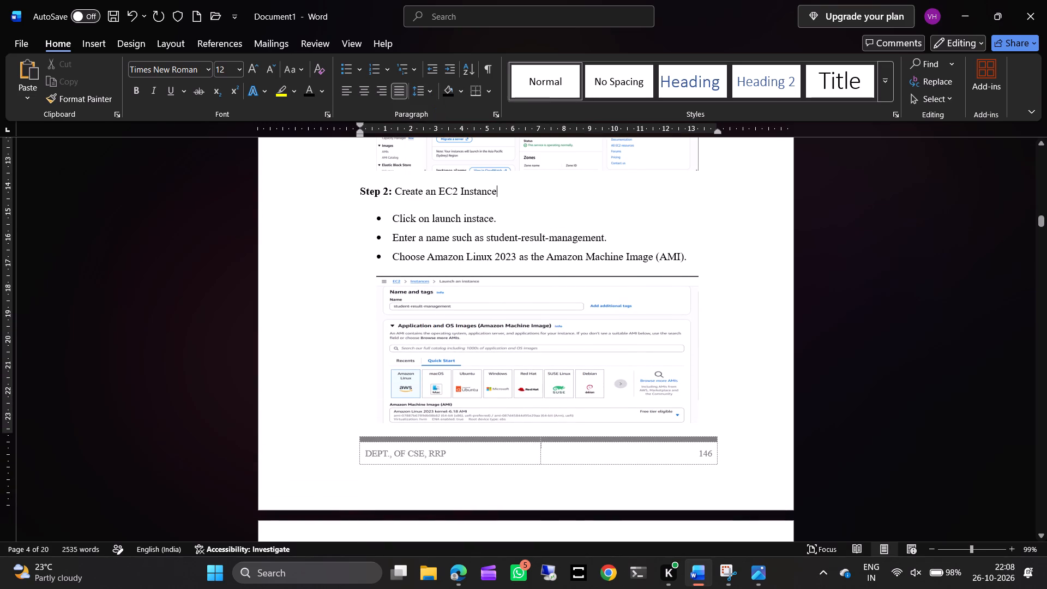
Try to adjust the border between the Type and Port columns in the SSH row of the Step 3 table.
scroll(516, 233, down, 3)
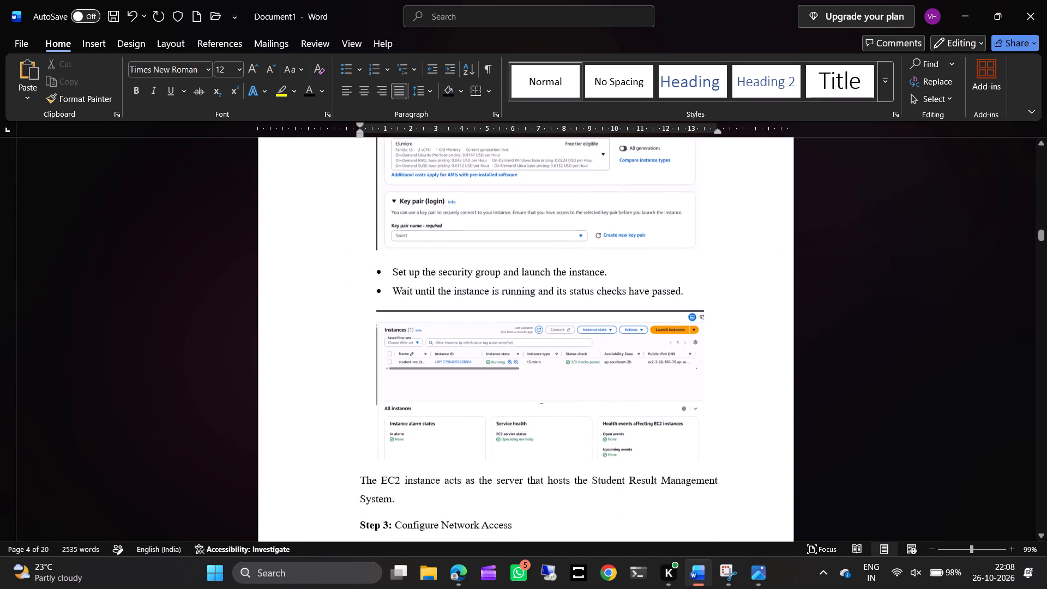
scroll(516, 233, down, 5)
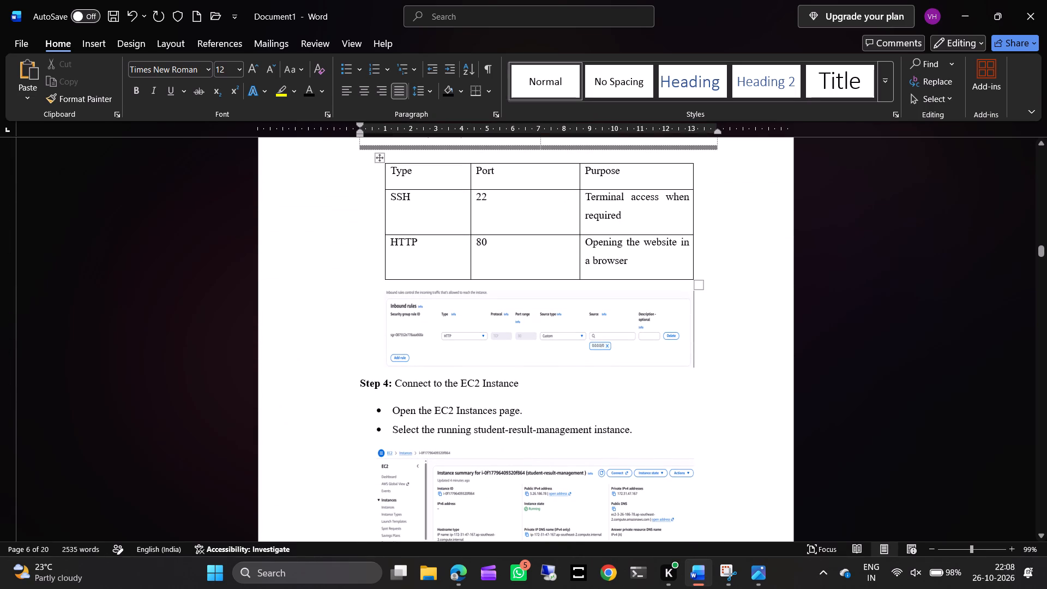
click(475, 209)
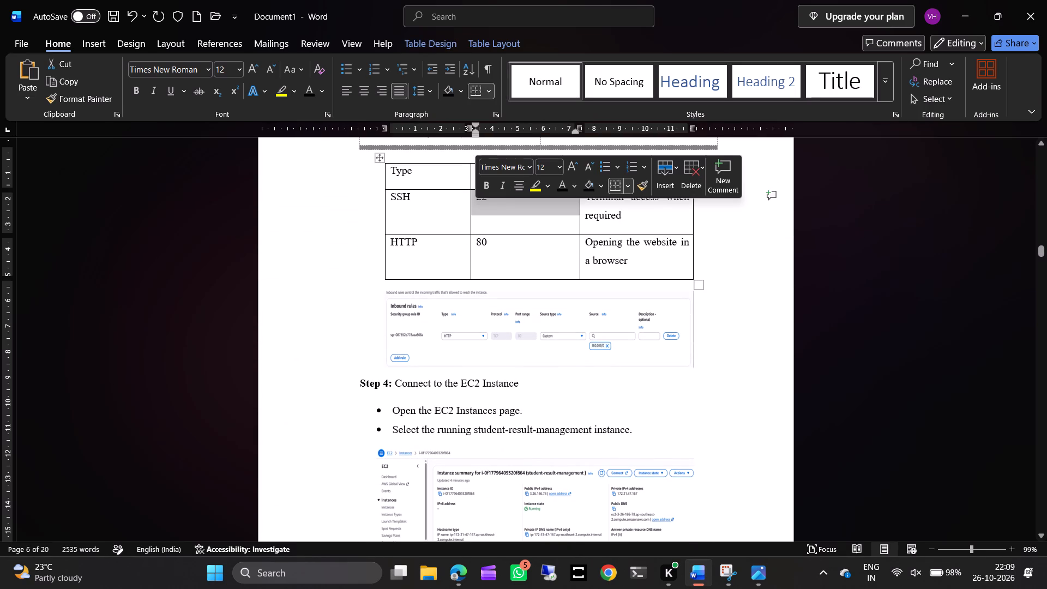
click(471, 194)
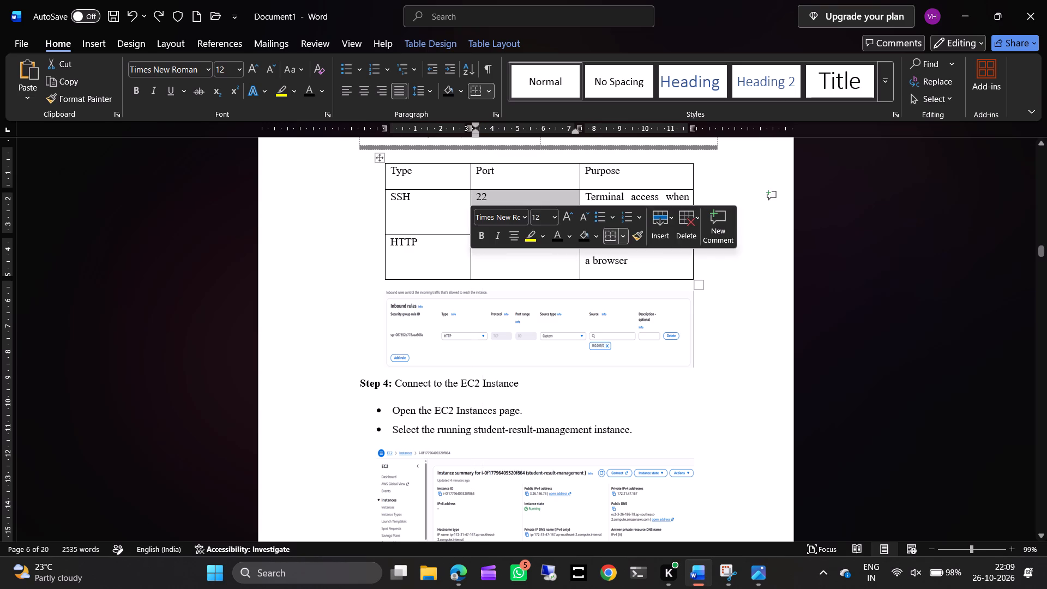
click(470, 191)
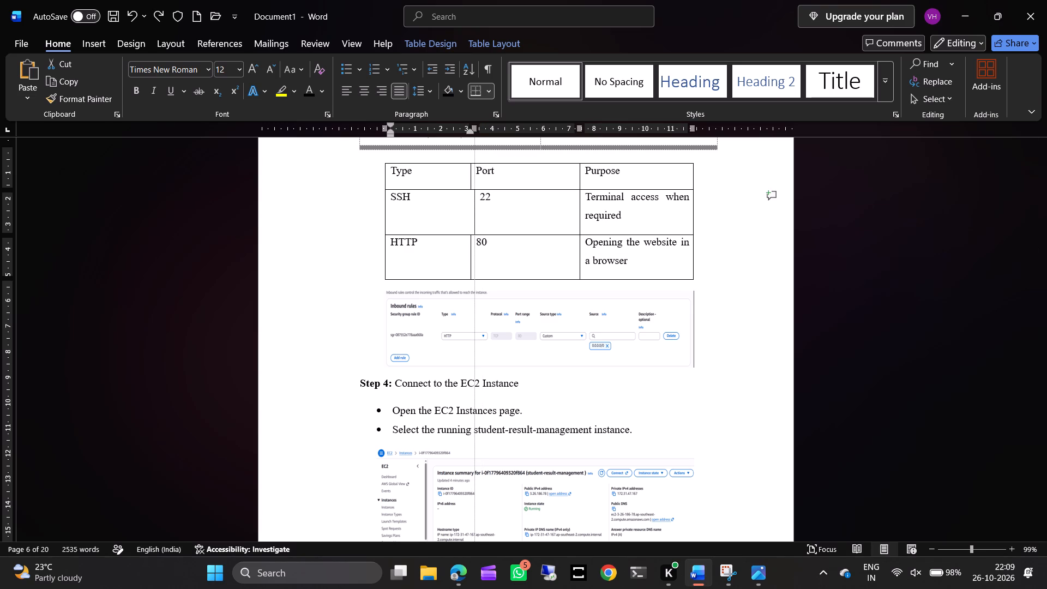
Review Steps 4 and 5 of the procedure, checking the text, command bullets, screenshots and page layout up to Step 6.
scroll(465, 256, down, 1)
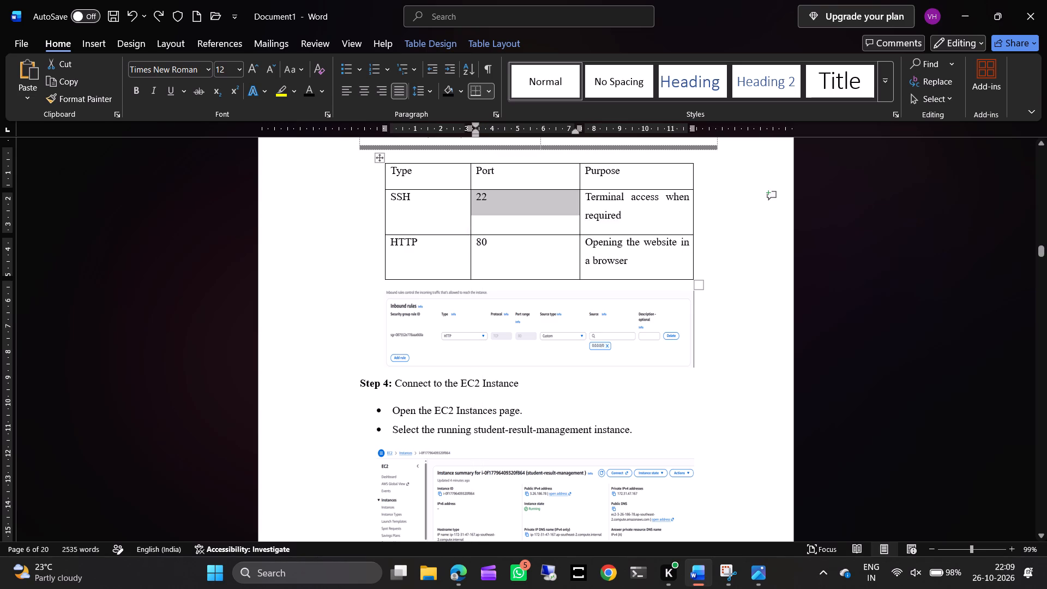
scroll(465, 256, down, 3)
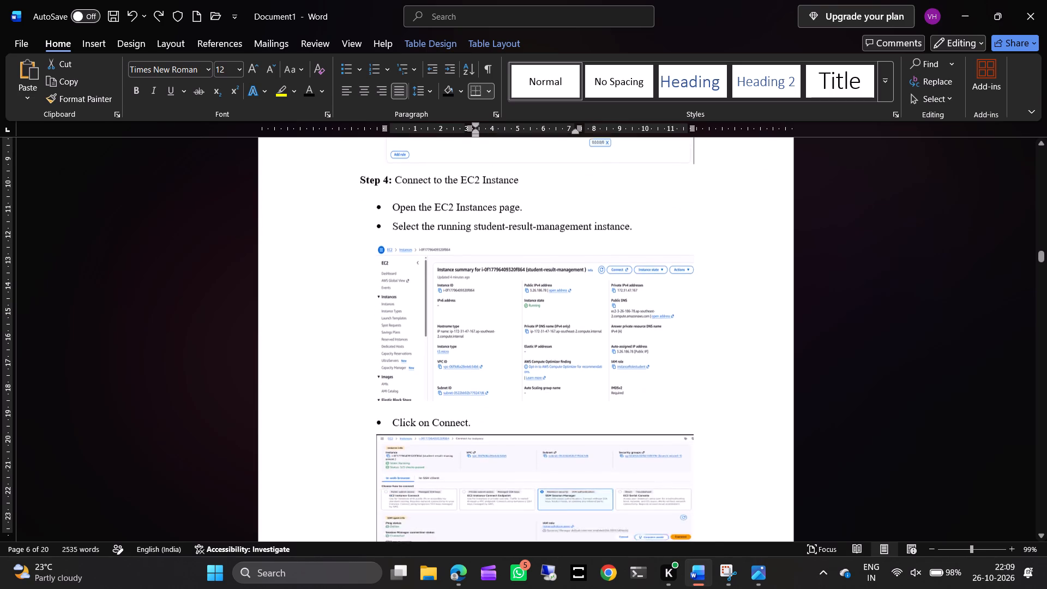
scroll(465, 256, down, 3)
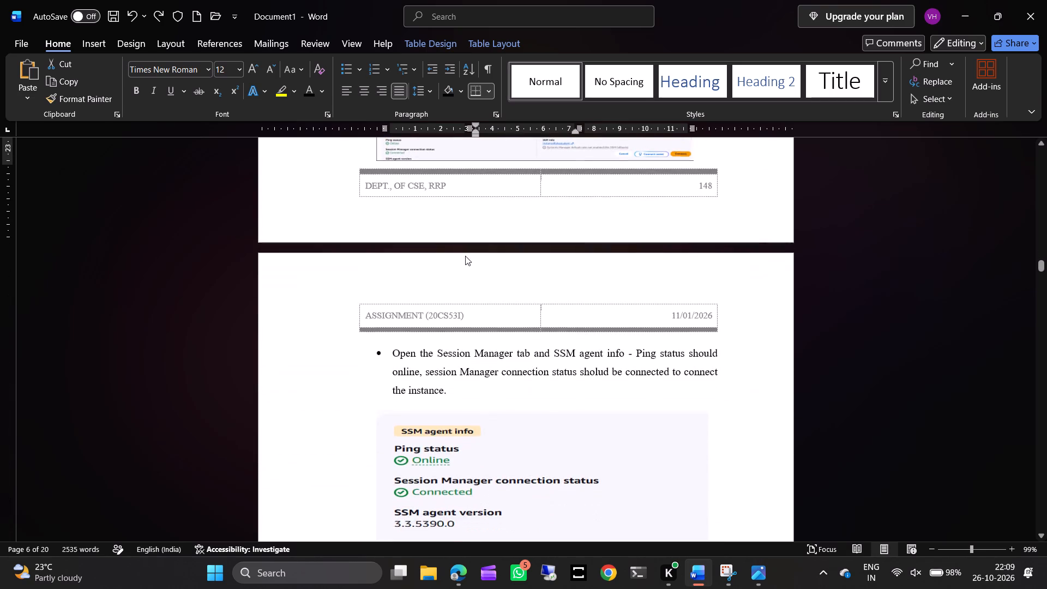
scroll(465, 256, down, 3)
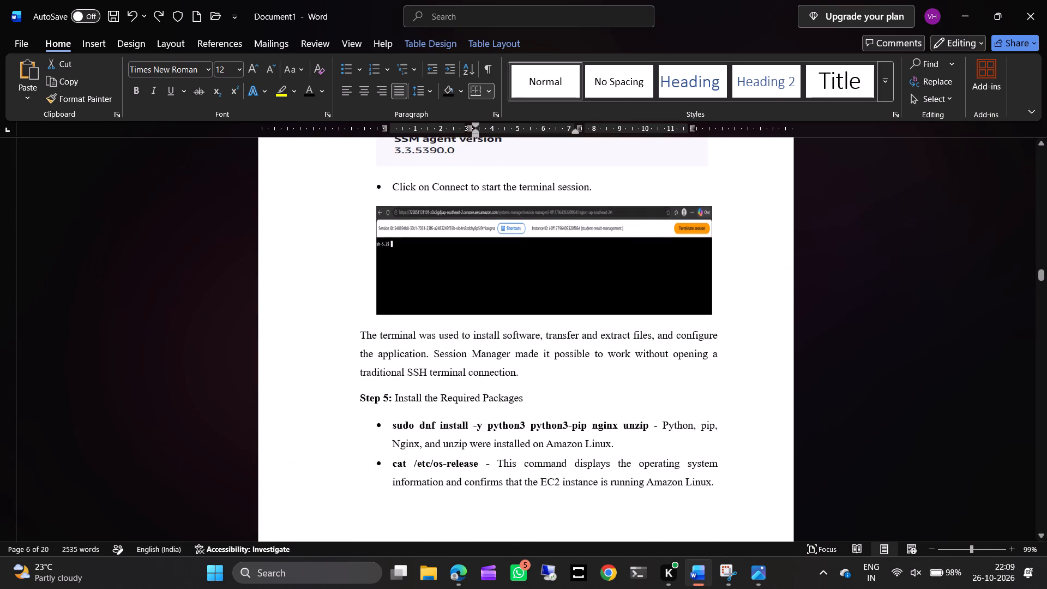
scroll(465, 256, down, 3)
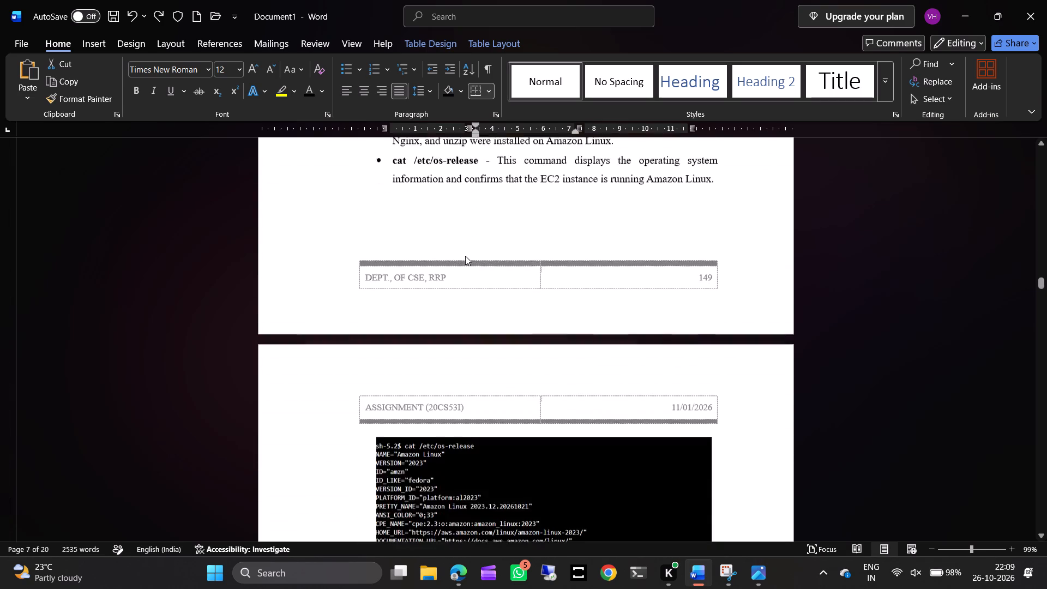
scroll(465, 256, down, 8)
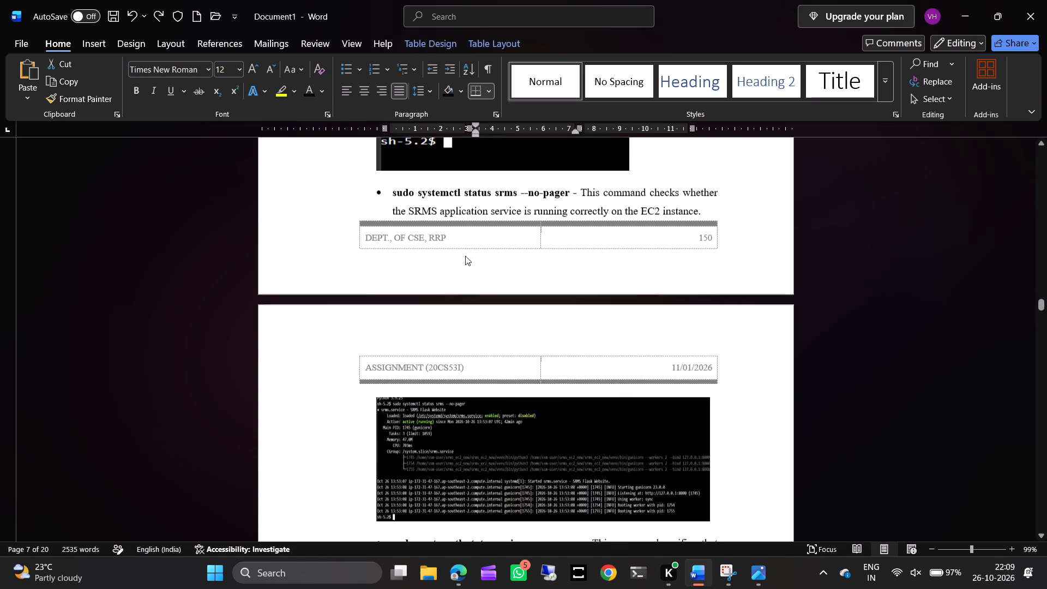
scroll(465, 256, down, 5)
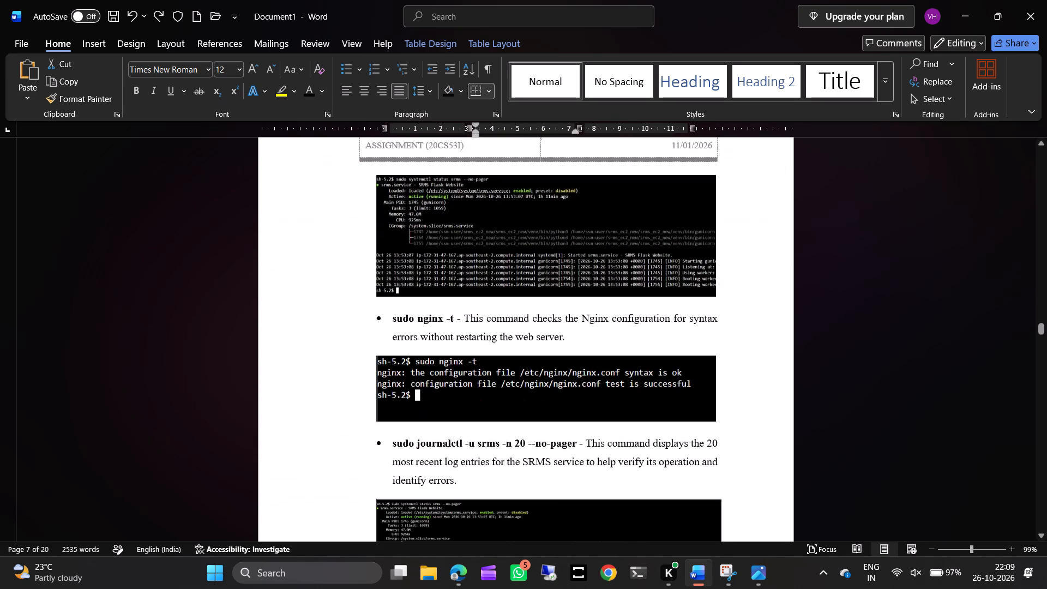
scroll(465, 256, down, 5)
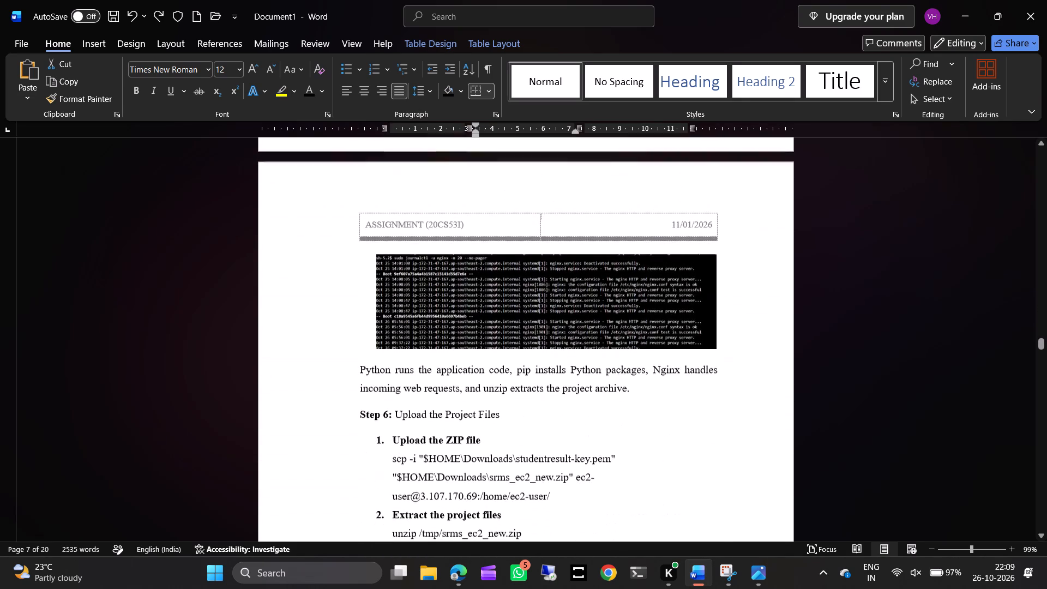
Review Steps 6 to 13 of the procedure, checking the commands, numbered lists, configuration listings and page breaks.
scroll(465, 256, down, 4)
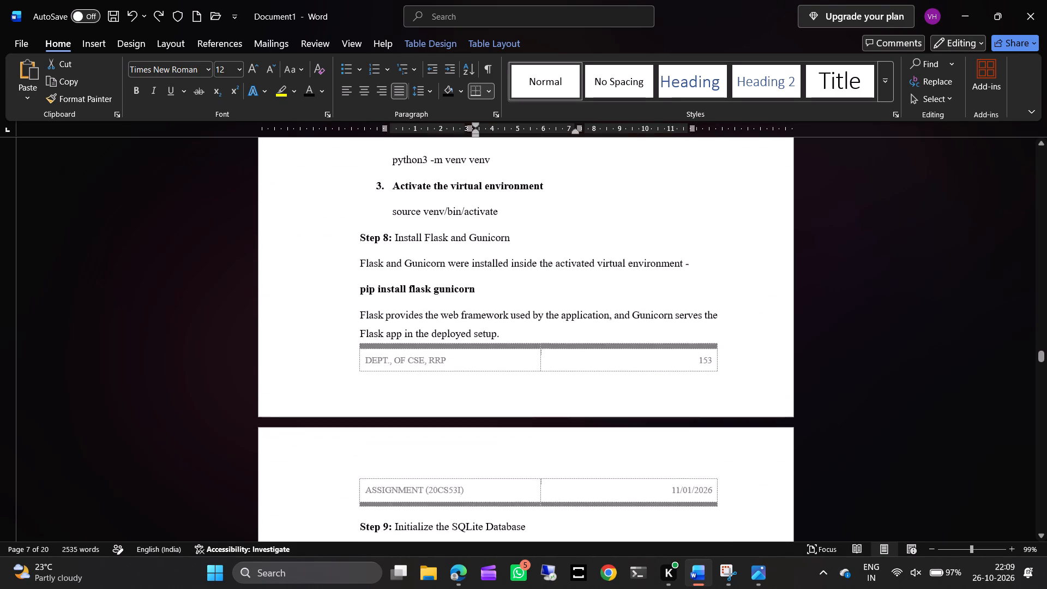
scroll(465, 256, down, 3)
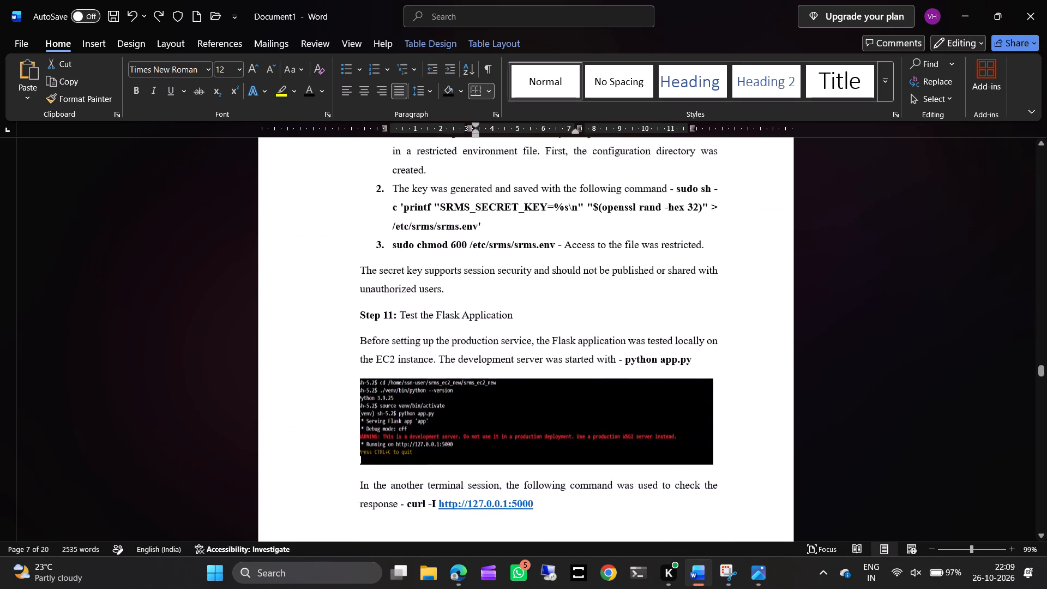
scroll(465, 256, down, 3)
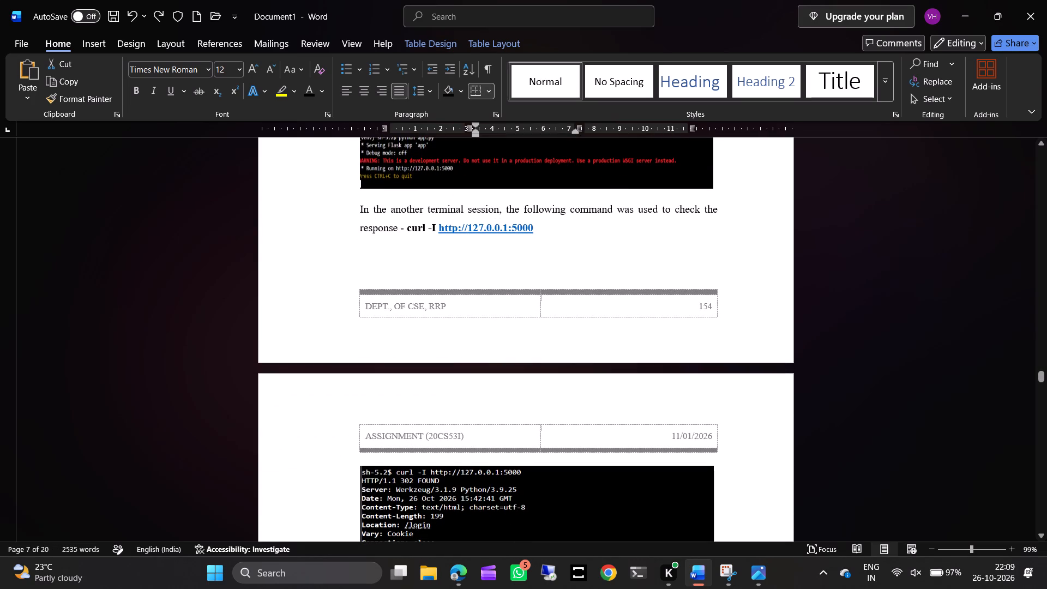
scroll(483, 266, down, 1)
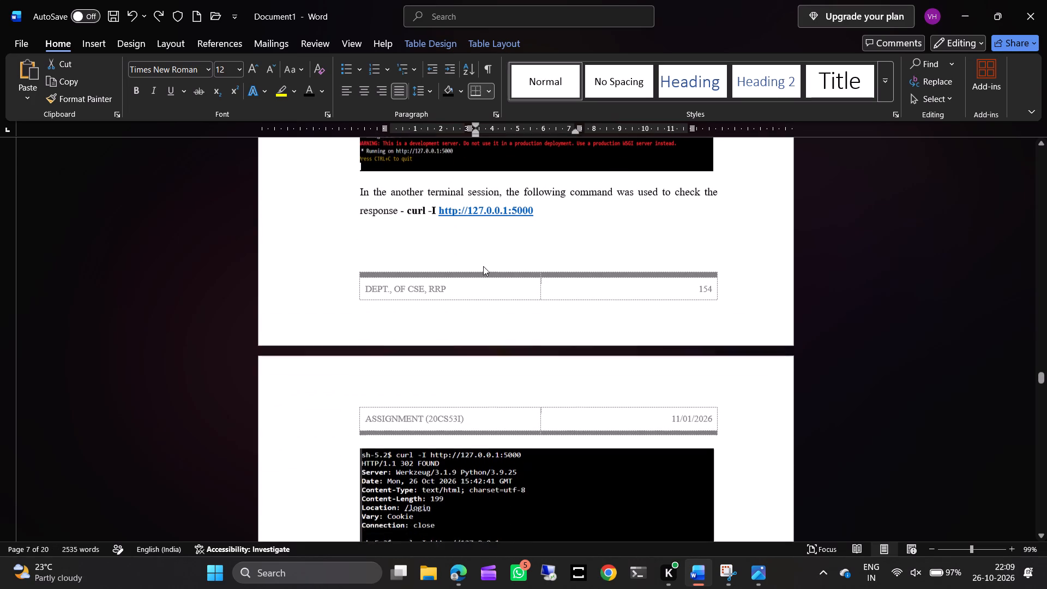
scroll(483, 266, down, 3)
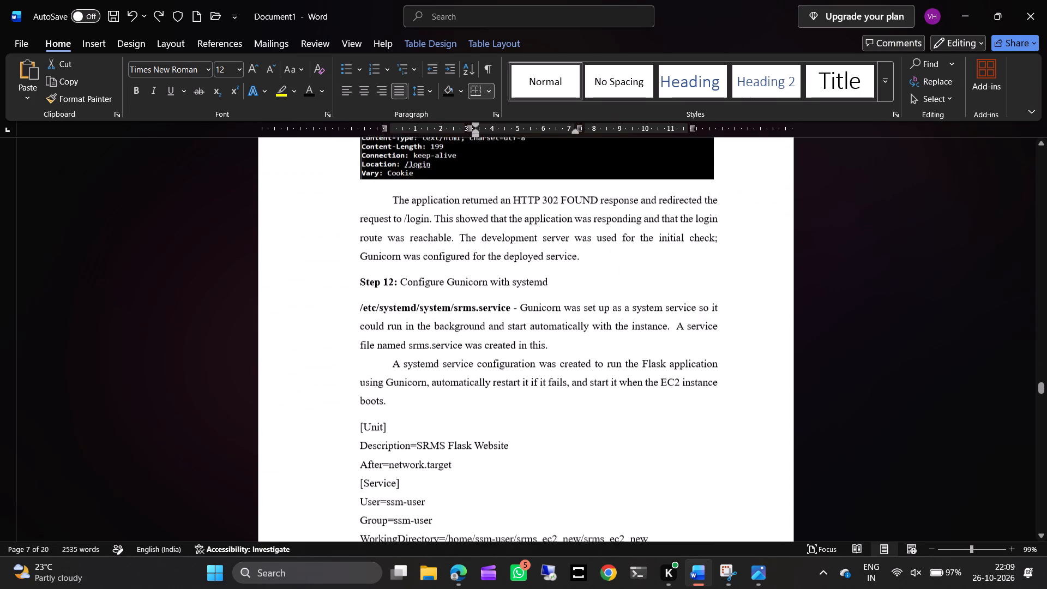
scroll(483, 266, down, 4)
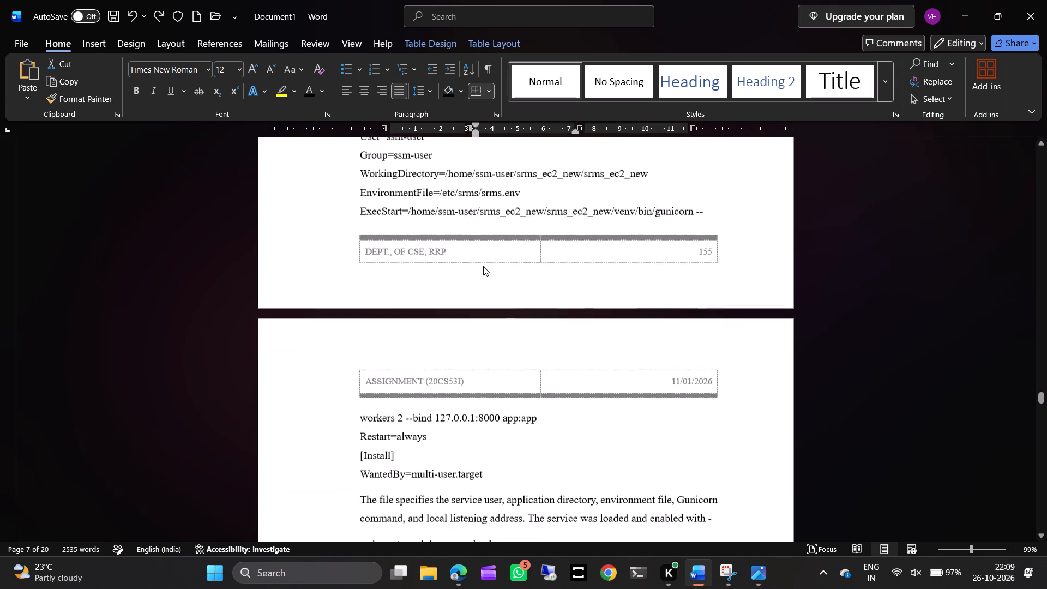
scroll(483, 266, down, 1)
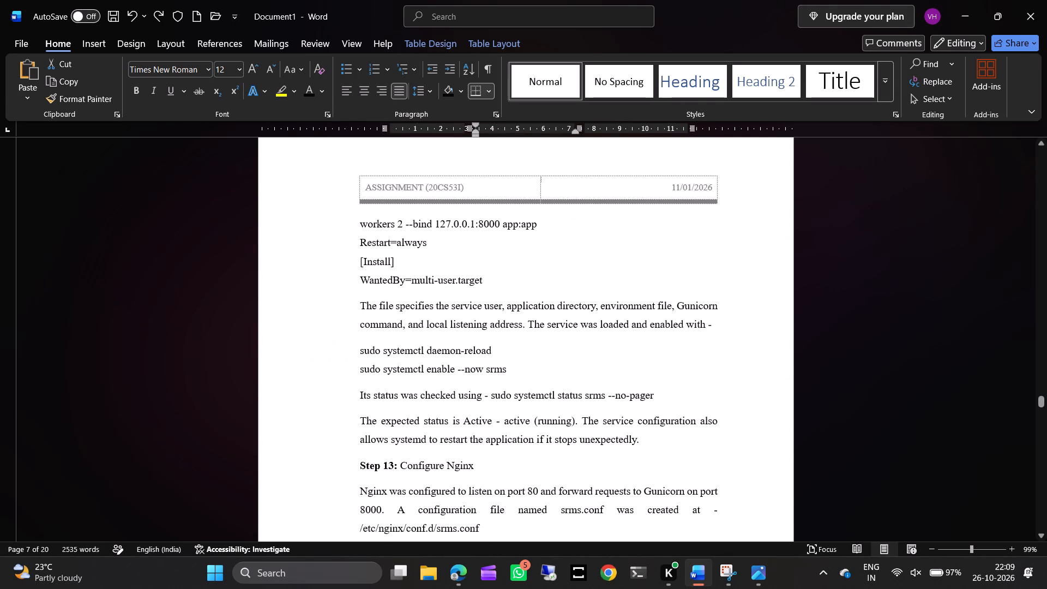
scroll(495, 394, down, 1)
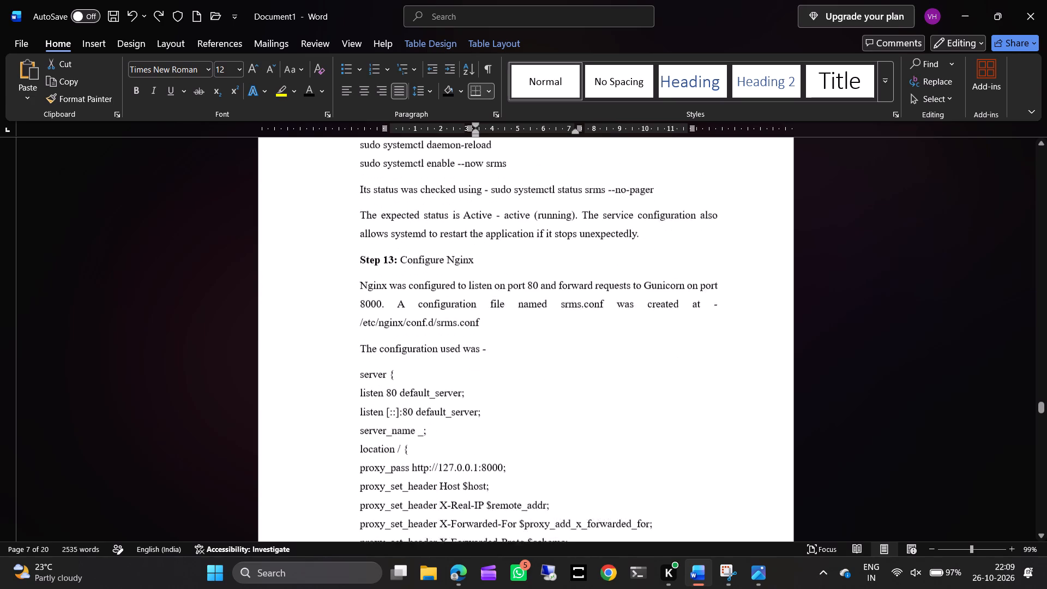
scroll(495, 394, down, 2)
Re-examine the curl output screenshot and the Step 12 Gunicorn service configuration across its page break.
scroll(495, 394, up, 6)
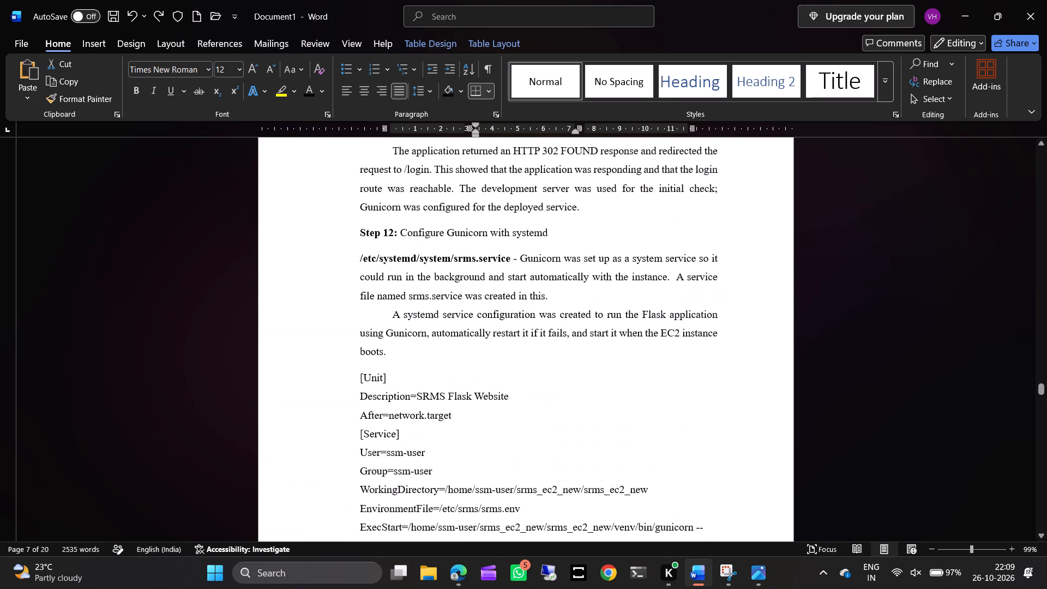
scroll(495, 394, up, 1)
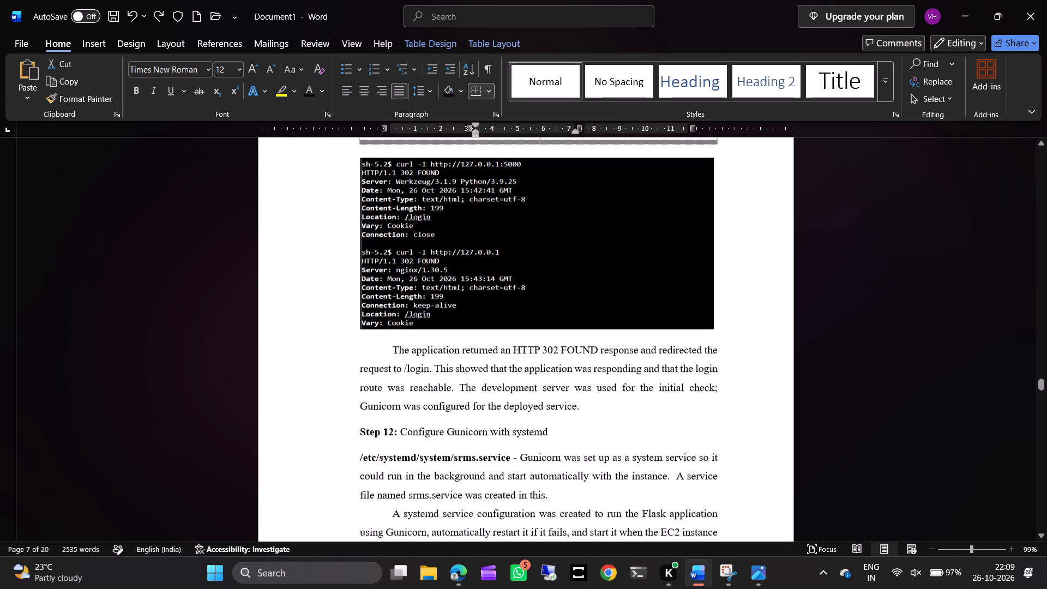
scroll(495, 394, up, 1)
scroll(495, 394, down, 4)
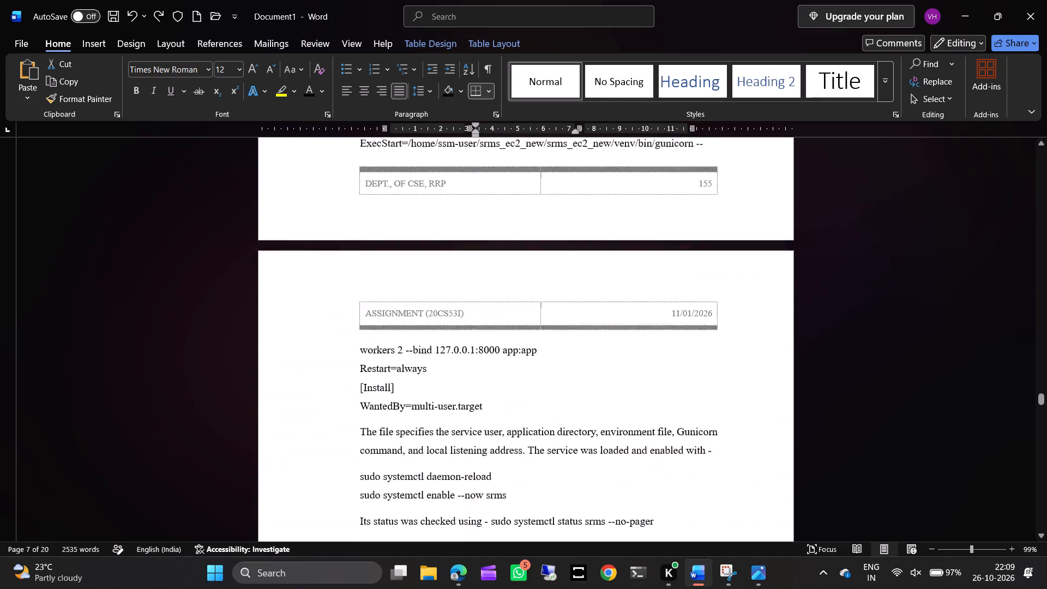
scroll(495, 394, down, 6)
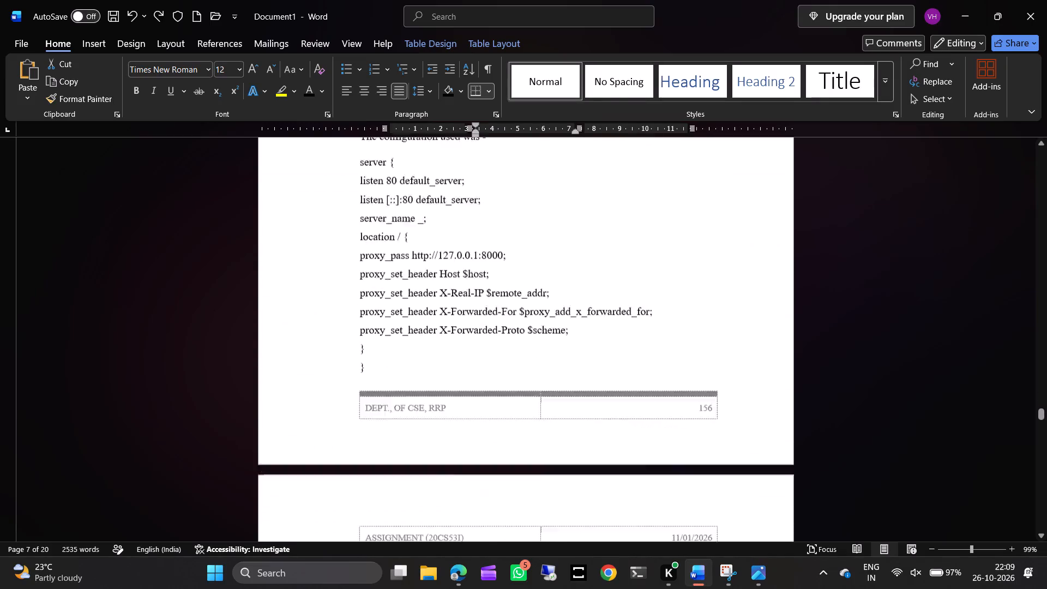
scroll(495, 394, down, 2)
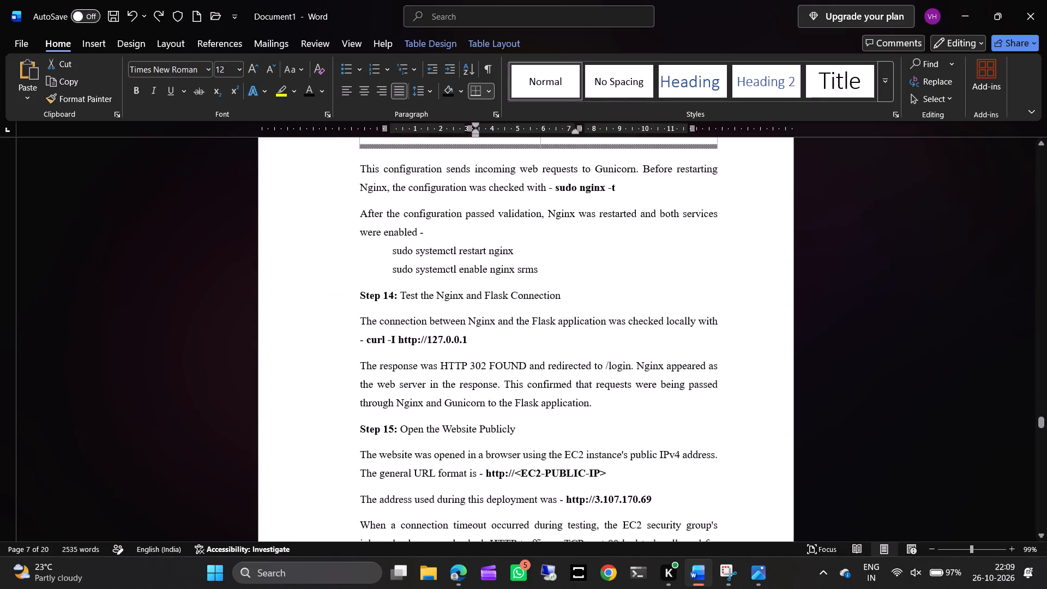
scroll(495, 394, down, 2)
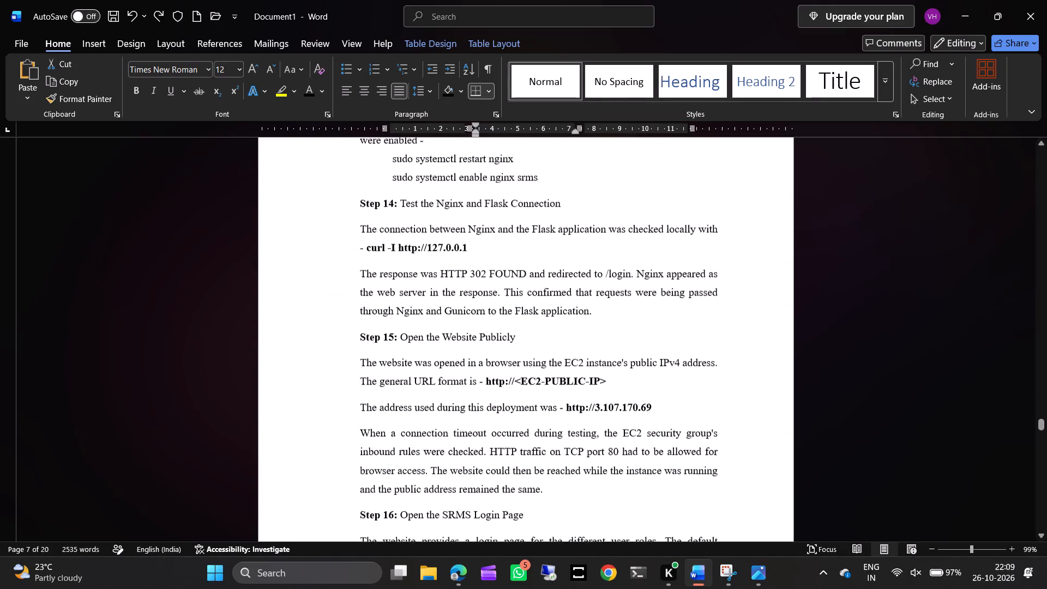
scroll(495, 394, down, 2)
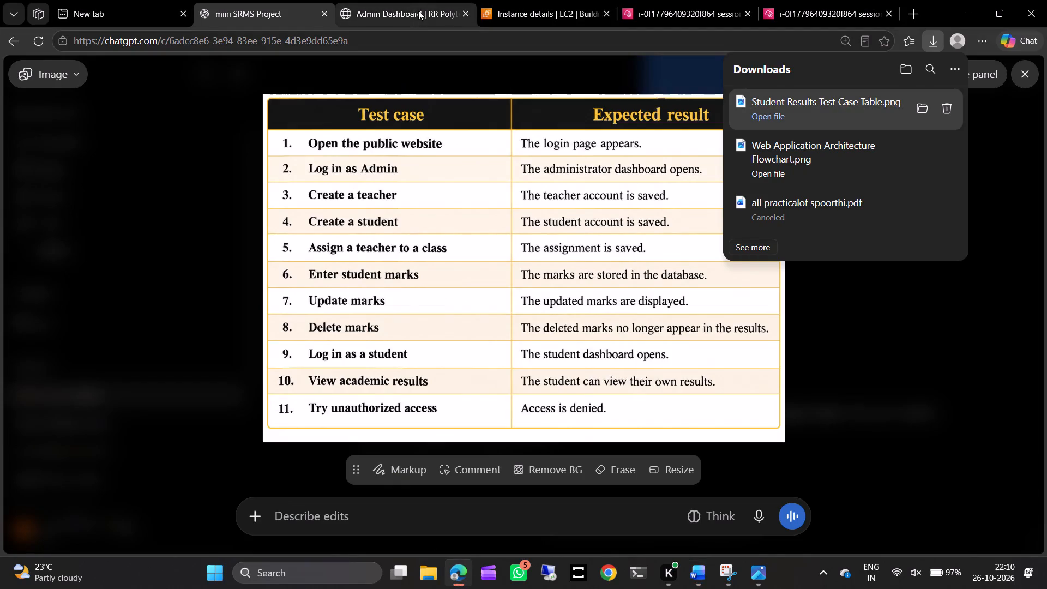
click(418, 10)
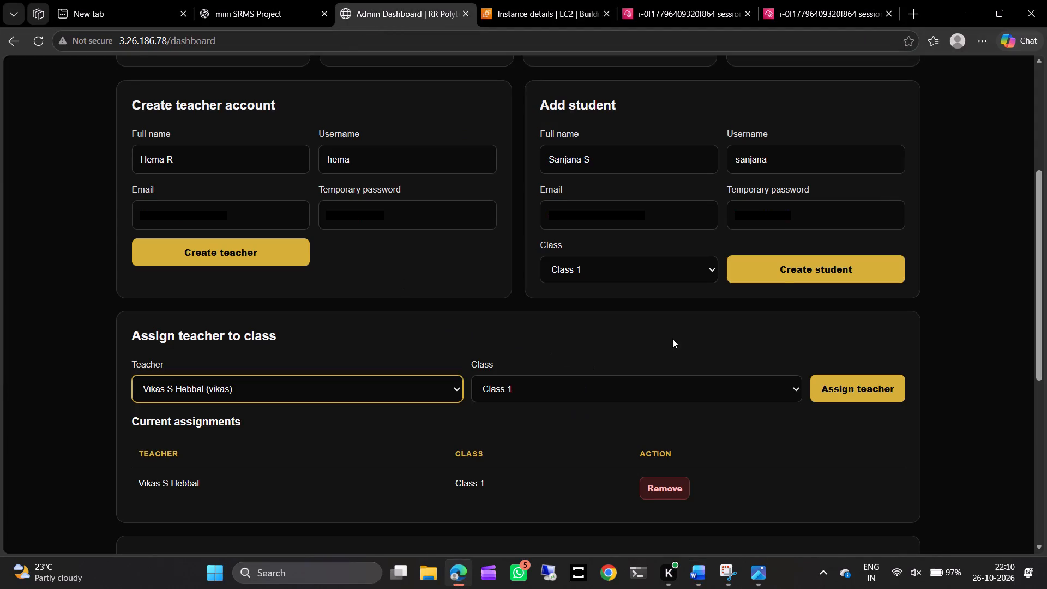
click(780, 275)
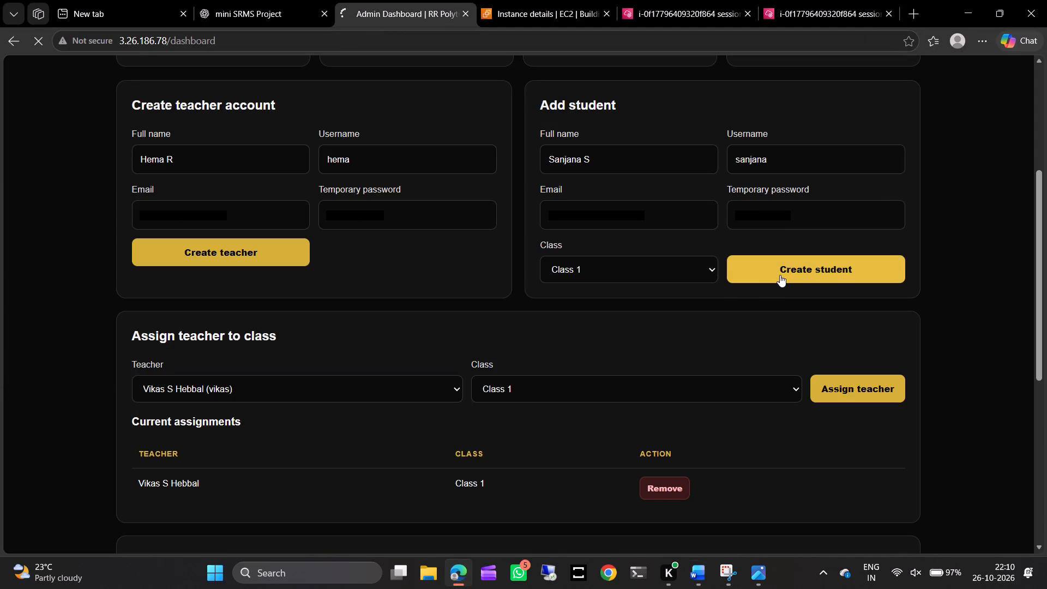
Create the teacher account from the filled-in form and check the updated SRMS Admin Dashboard.
click(291, 250)
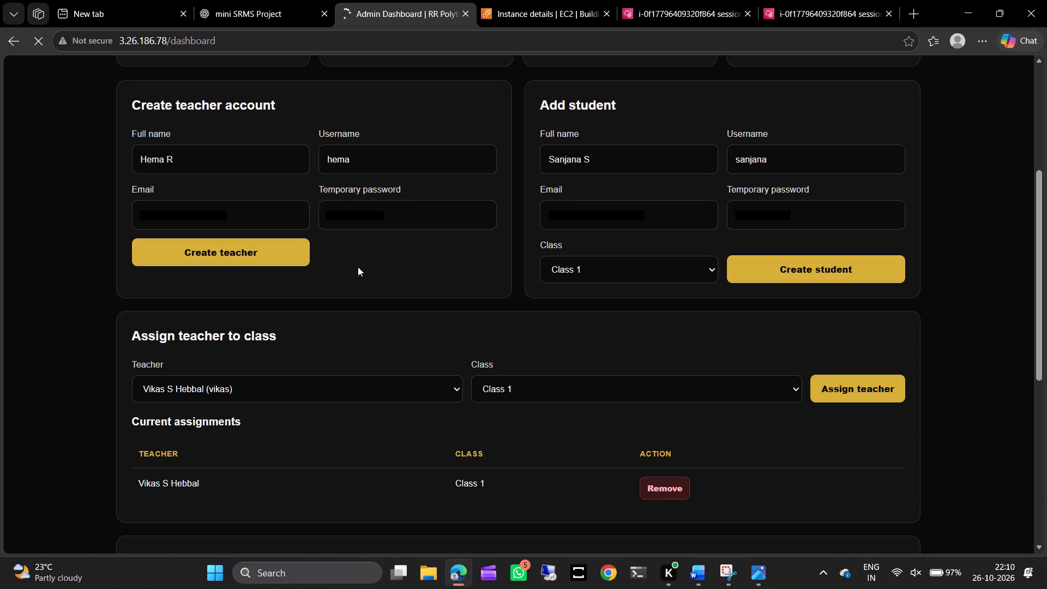
scroll(434, 275, up, 5)
scroll(510, 168, up, 2)
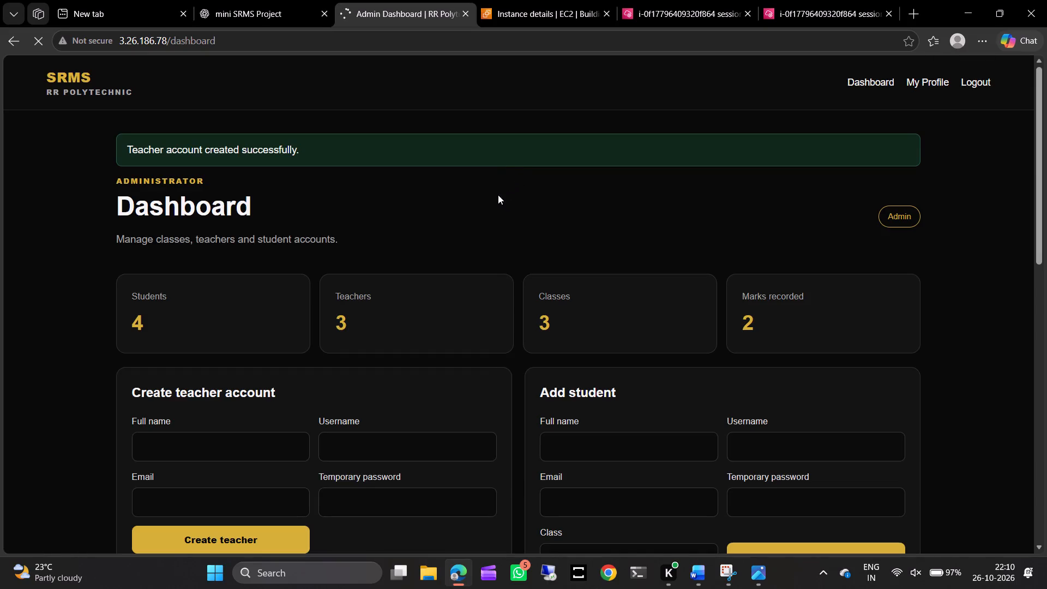
scroll(523, 208, down, 2)
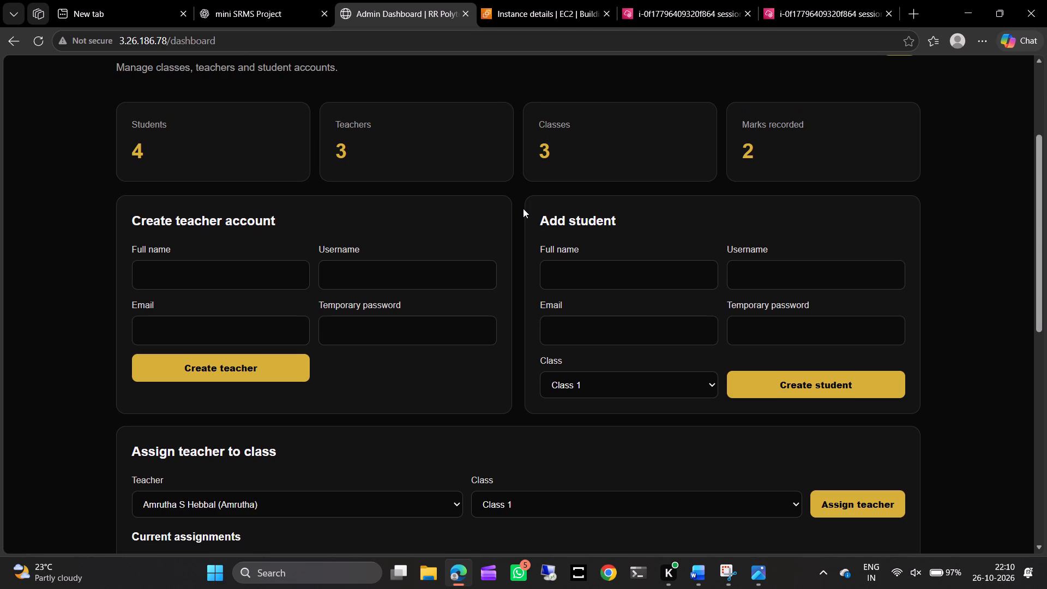
scroll(528, 248, up, 2)
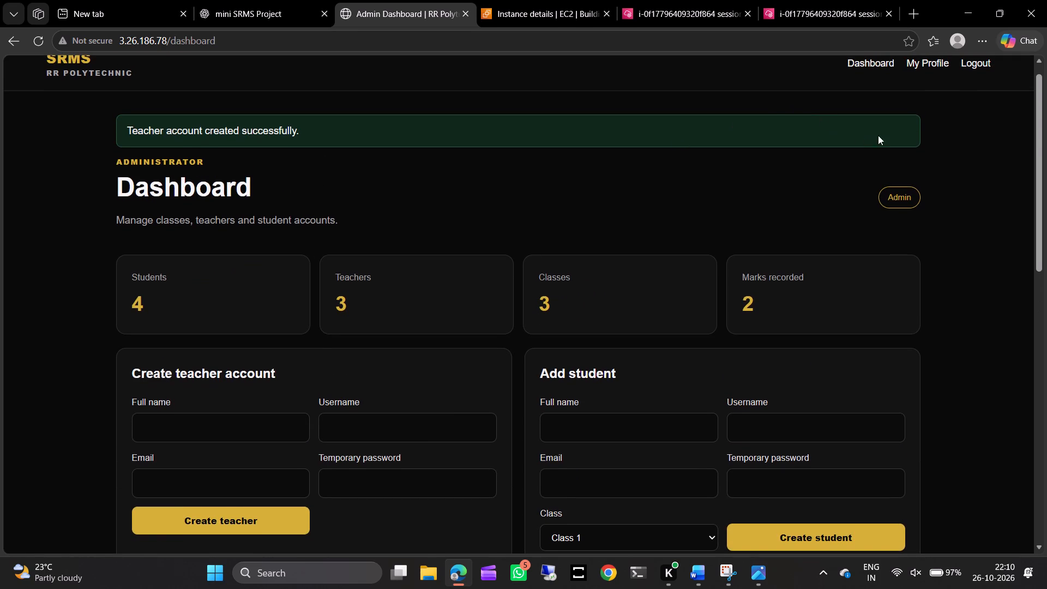
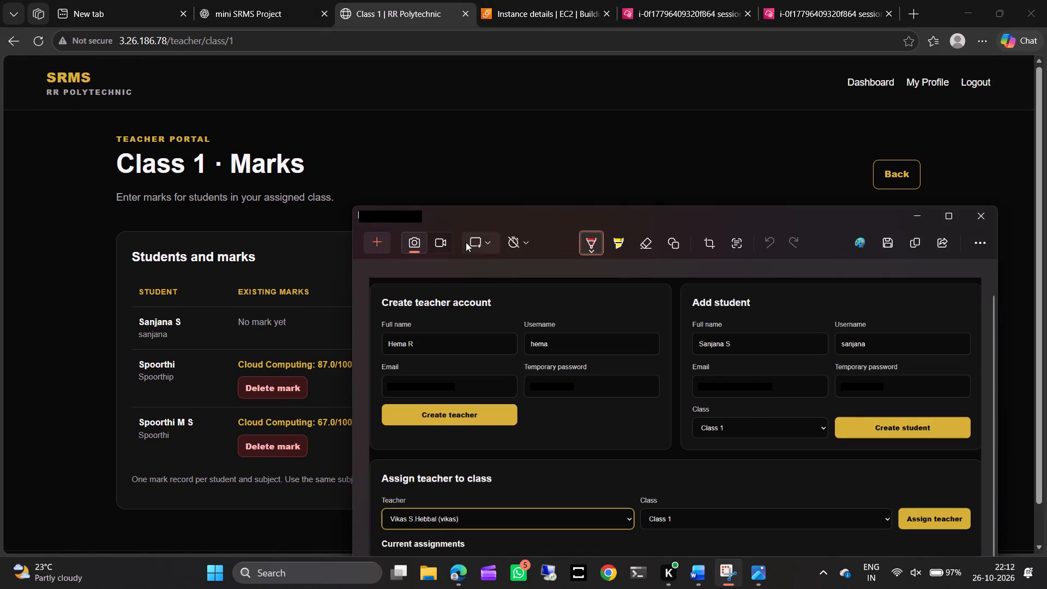
Capture a rectangular screenshot of the Class 1 Marks page in the teacher portal and copy it.
click(383, 241)
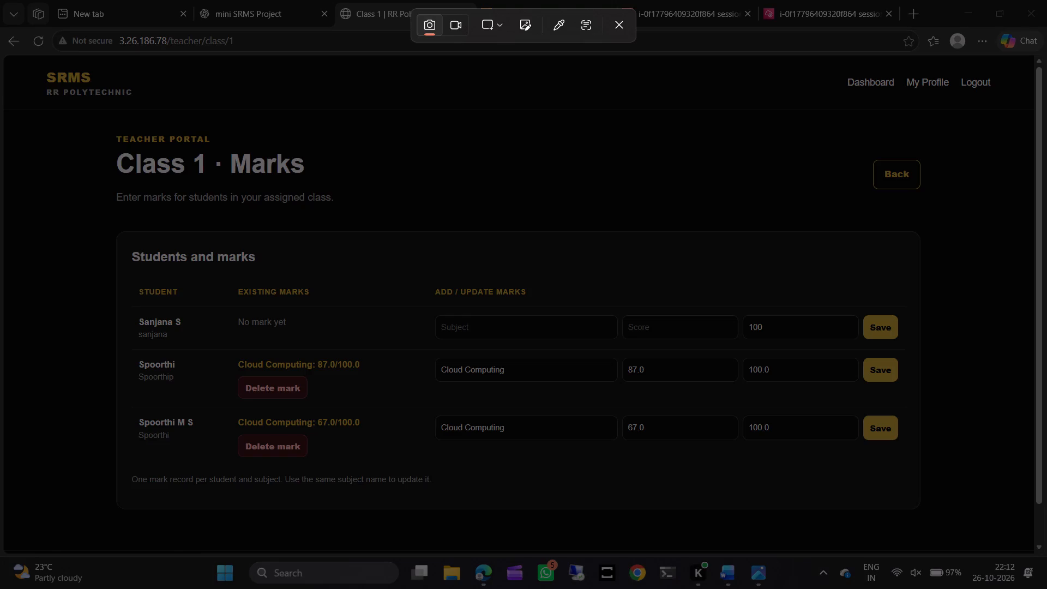
drag(29, 63, 977, 468)
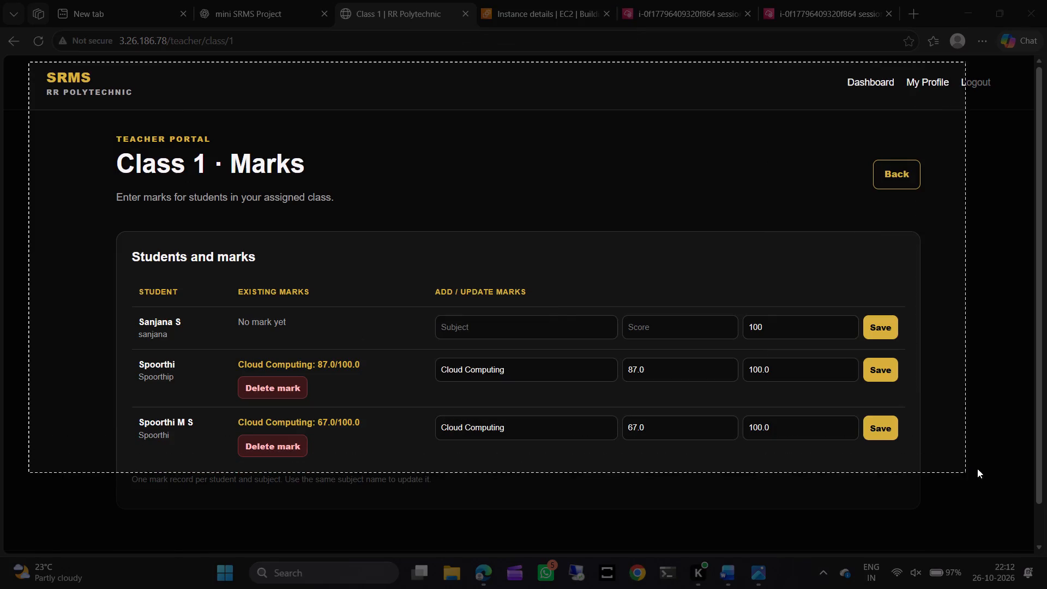
drag(977, 468, 1014, 530)
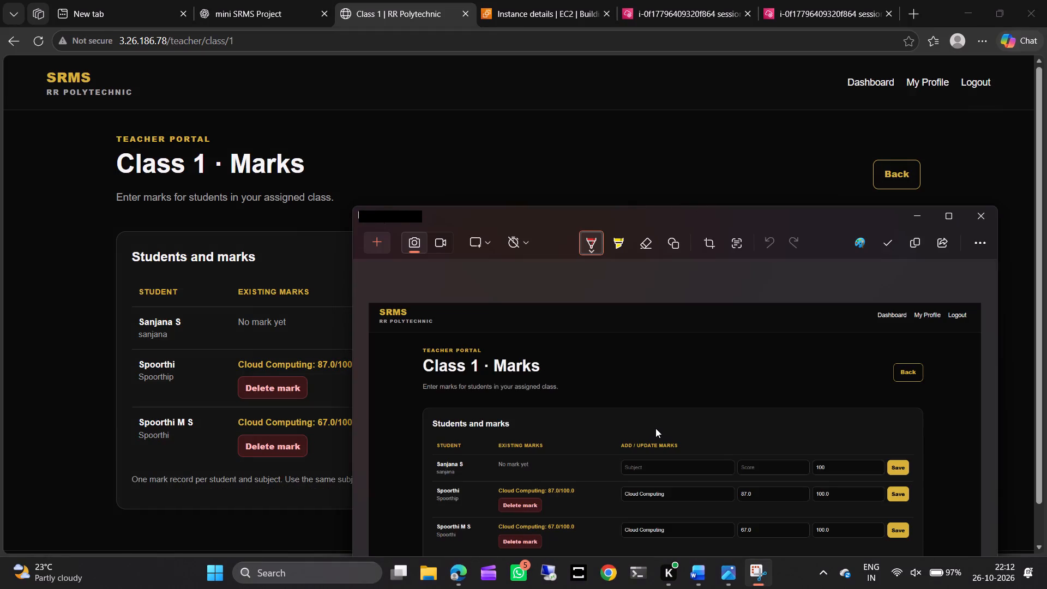
key(ctrl+c)
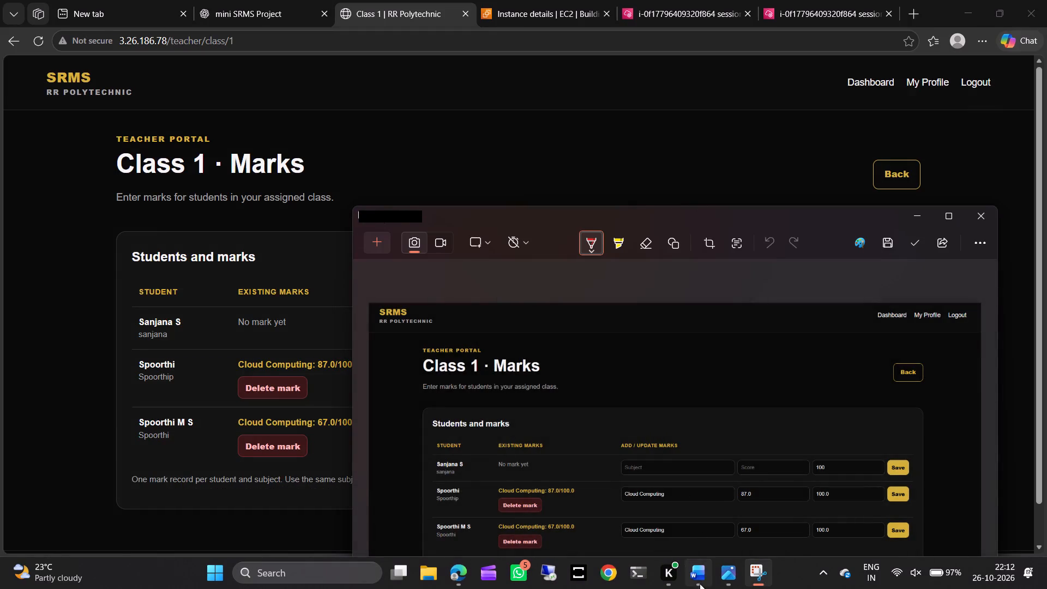
Switch to the Word report and paste the Class 1 Marks screenshot on a new line below Step 17's account-creation and teacher-assignment screenshot.
click(700, 584)
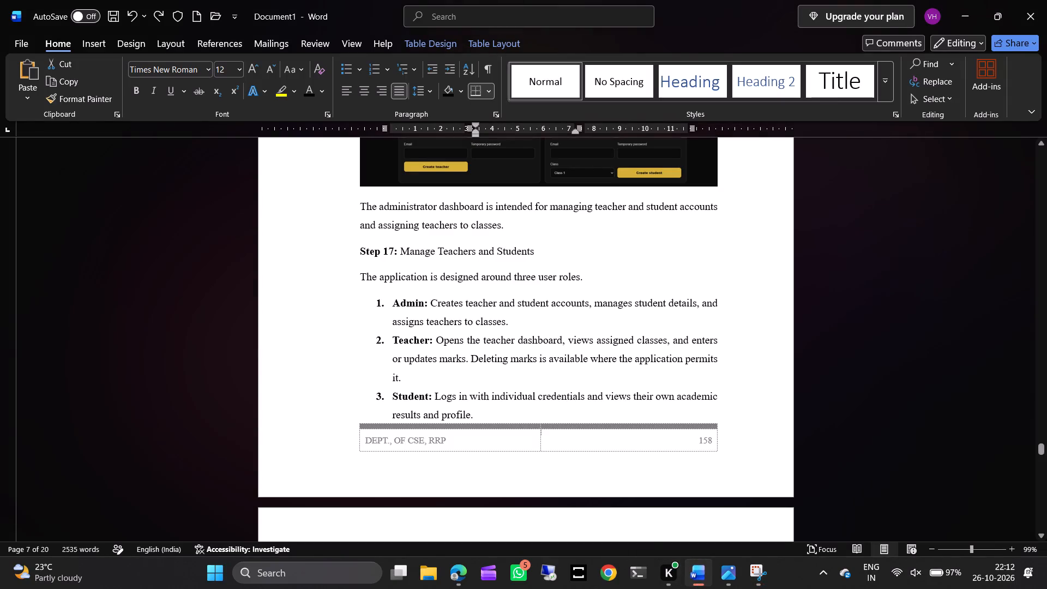
scroll(512, 375, down, 3)
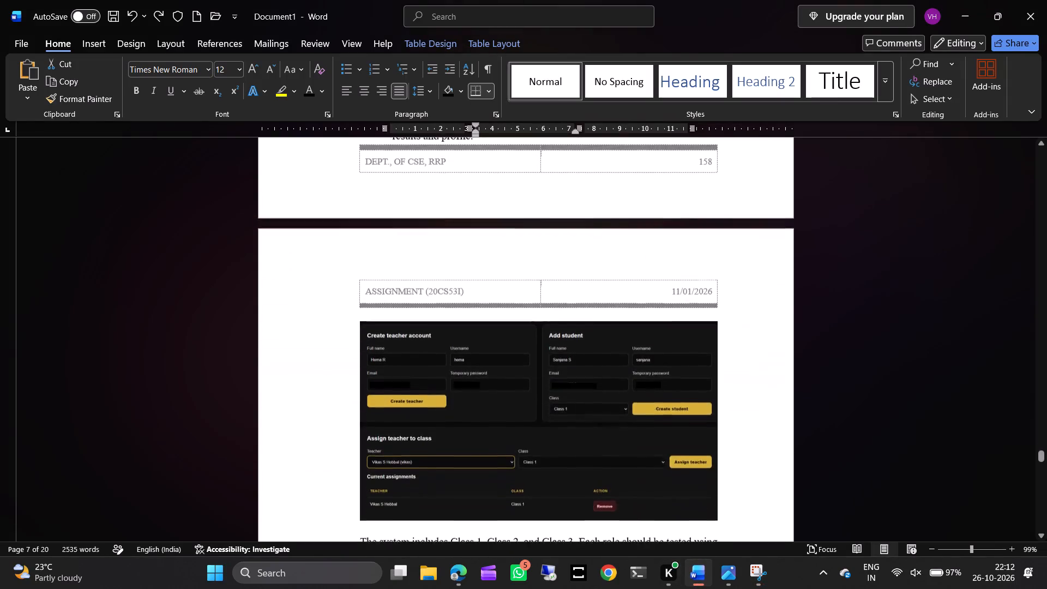
scroll(512, 375, down, 1)
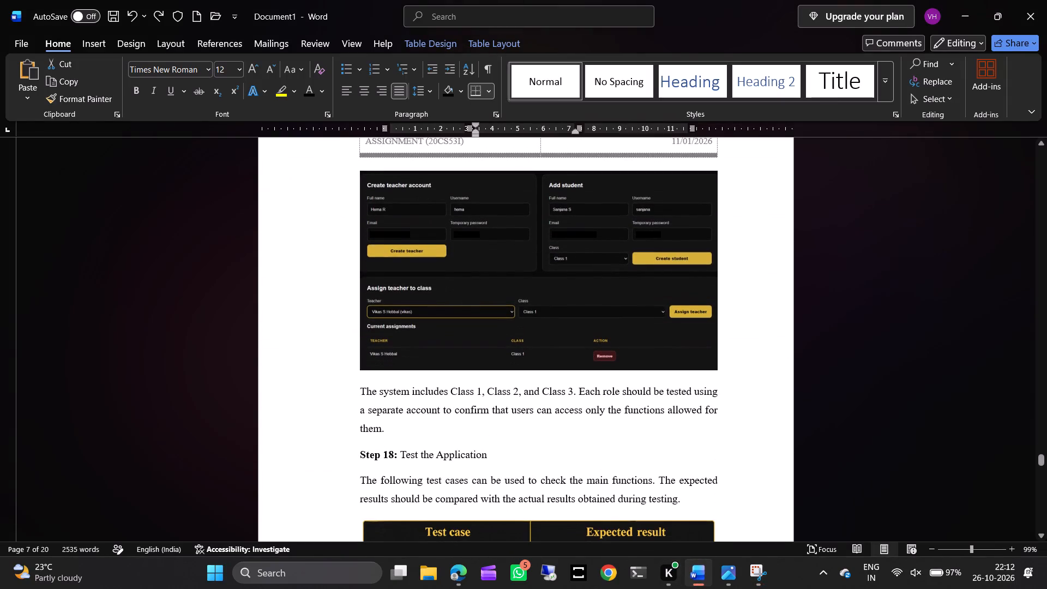
click(732, 368)
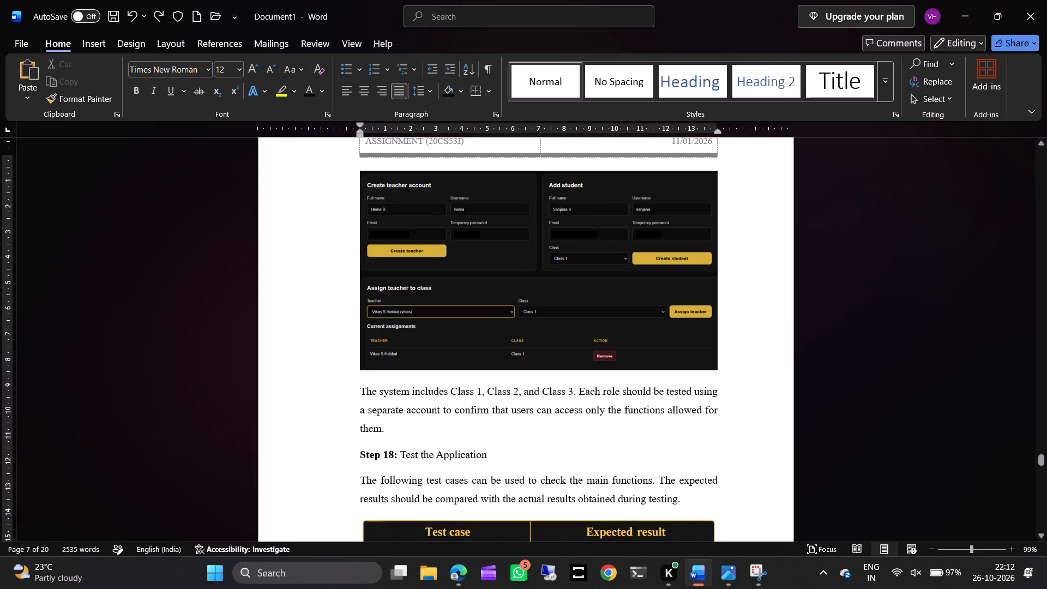
key(Return)
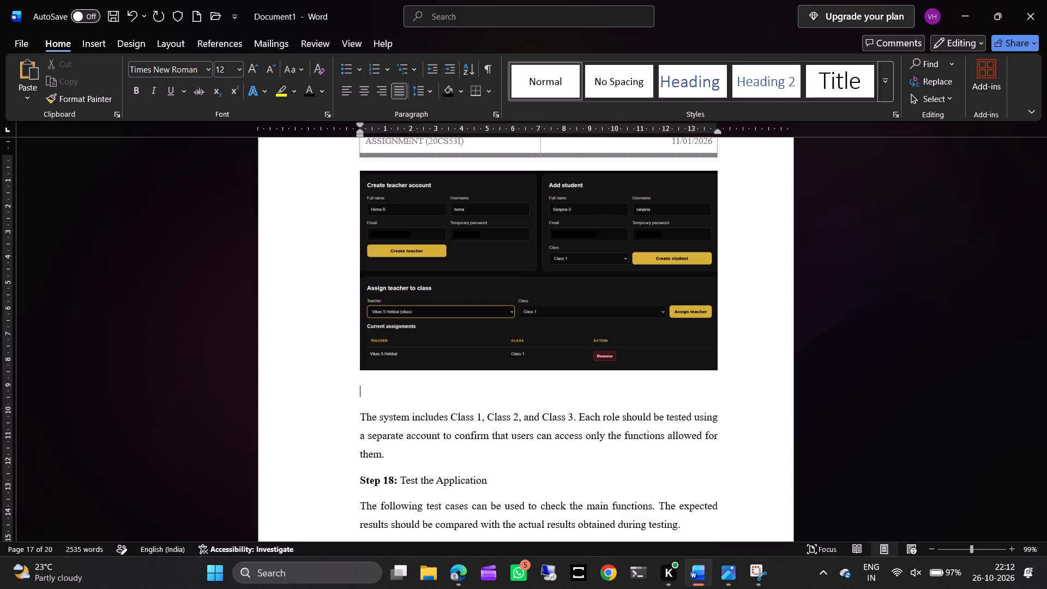
key(ctrl+v)
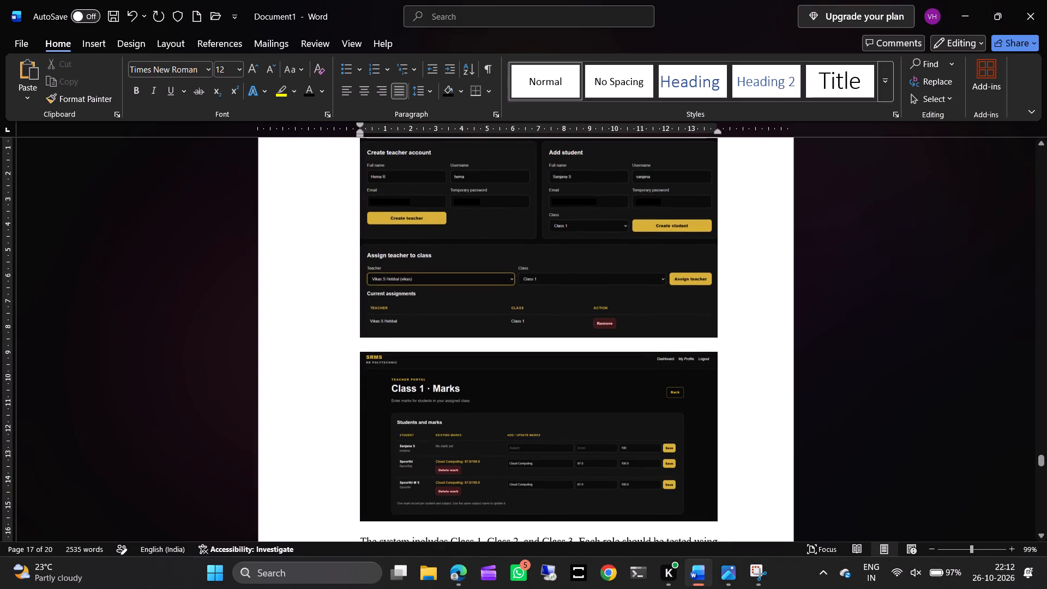
scroll(708, 414, down, 1)
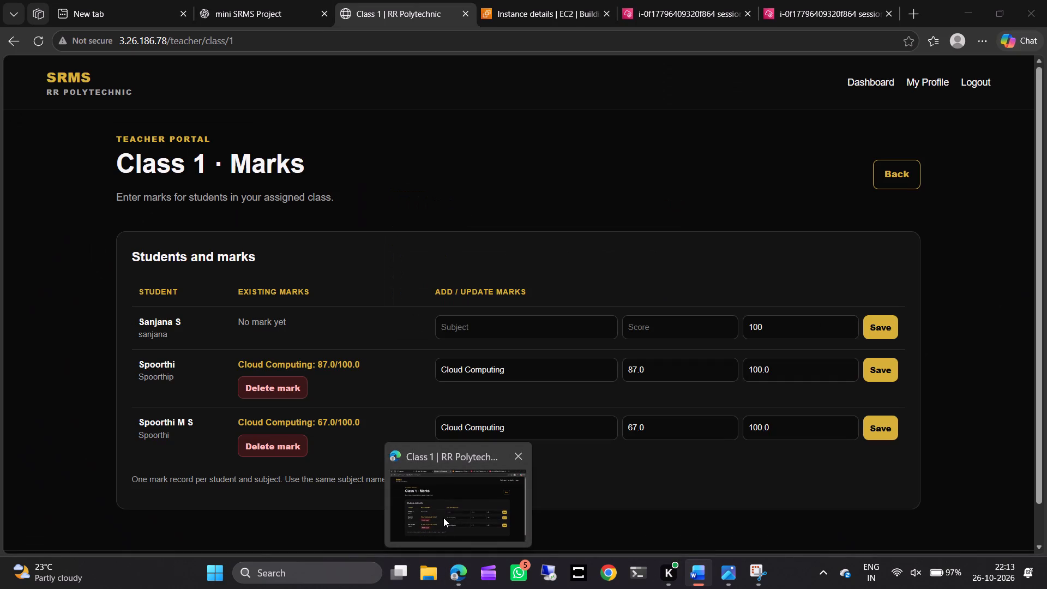
Switch to the SRMS website in Edge and log out of the teacher portal.
click(443, 518)
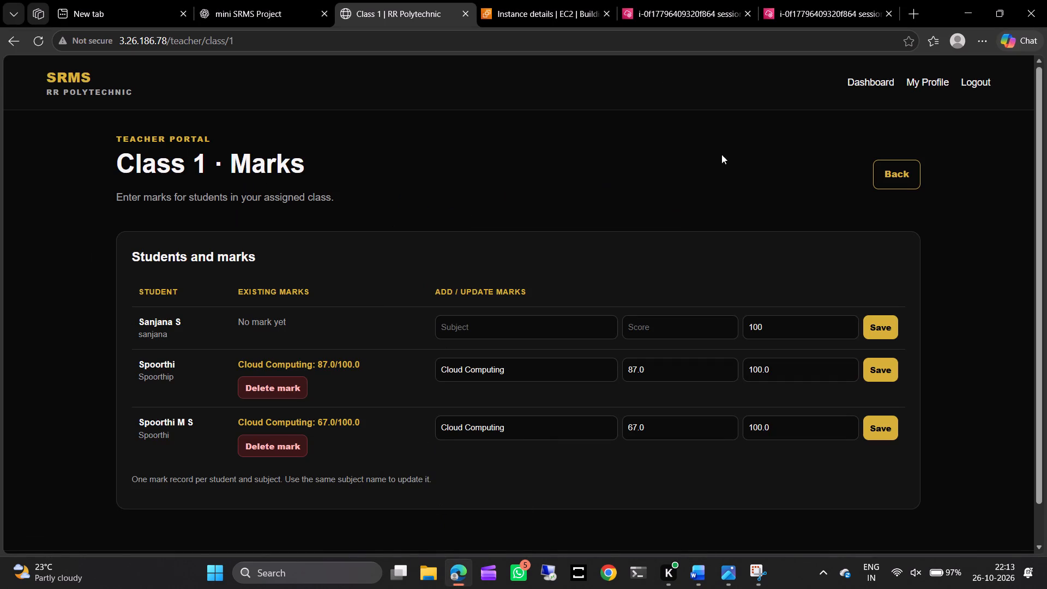
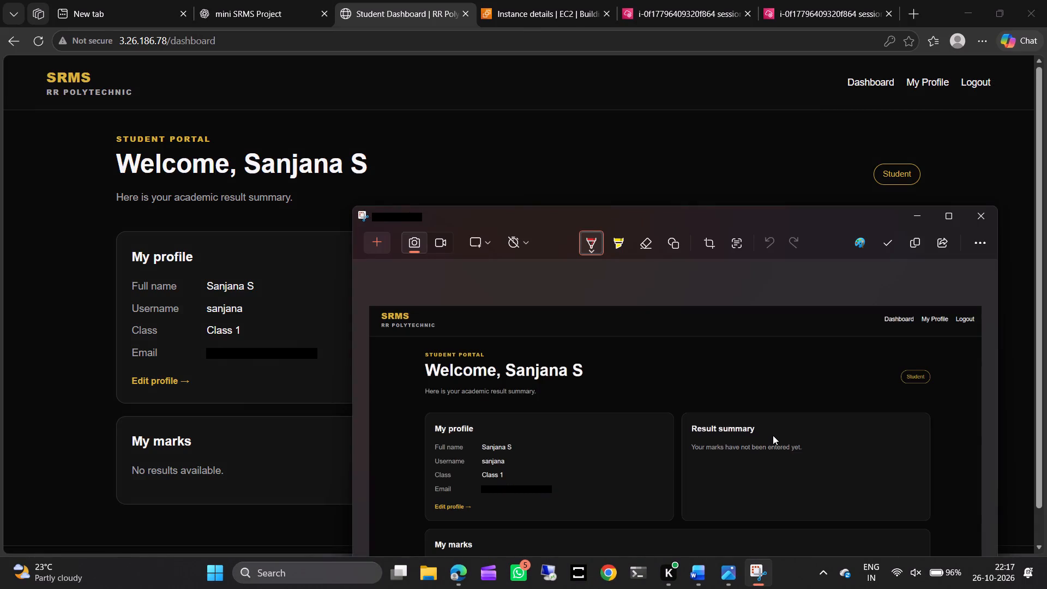
Copy the captured student portal dashboard screenshot, switch to the Word report and paste it on a new line below the Class 1 Marks screenshot.
key(ctrl+c)
click(705, 582)
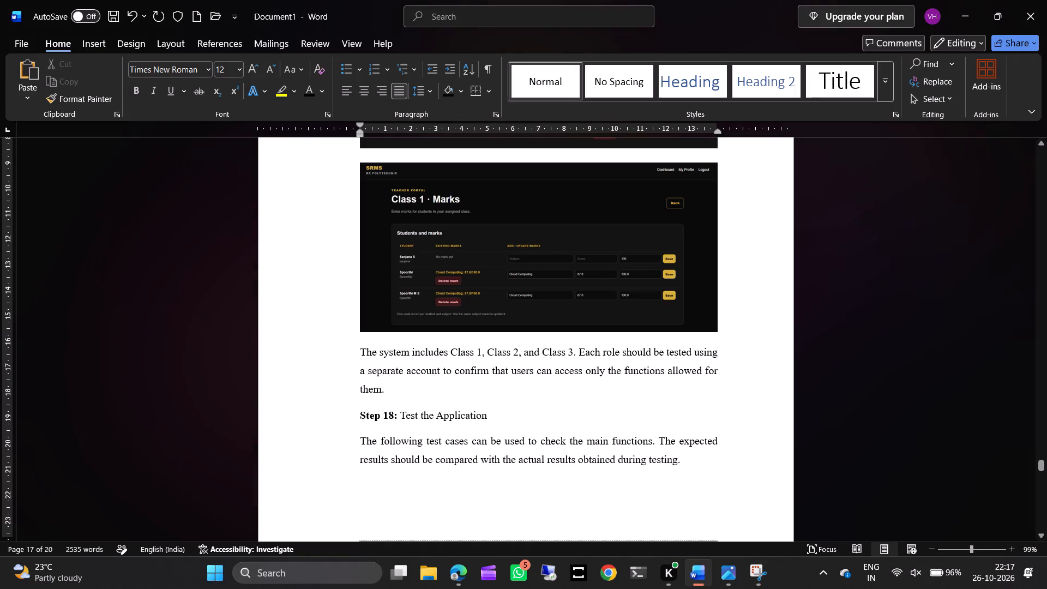
key(Return)
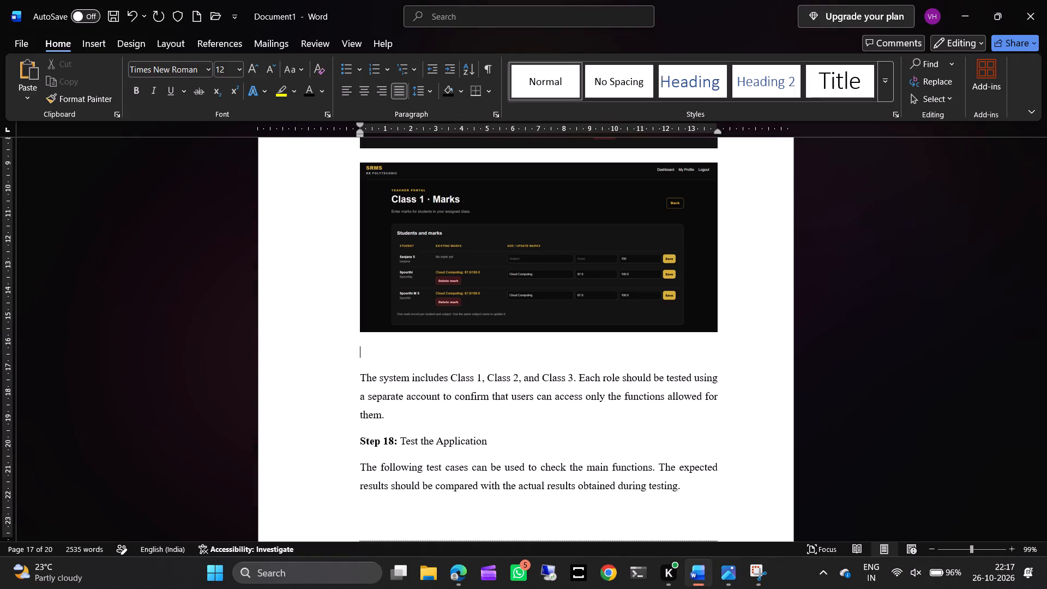
key(ctrl+v)
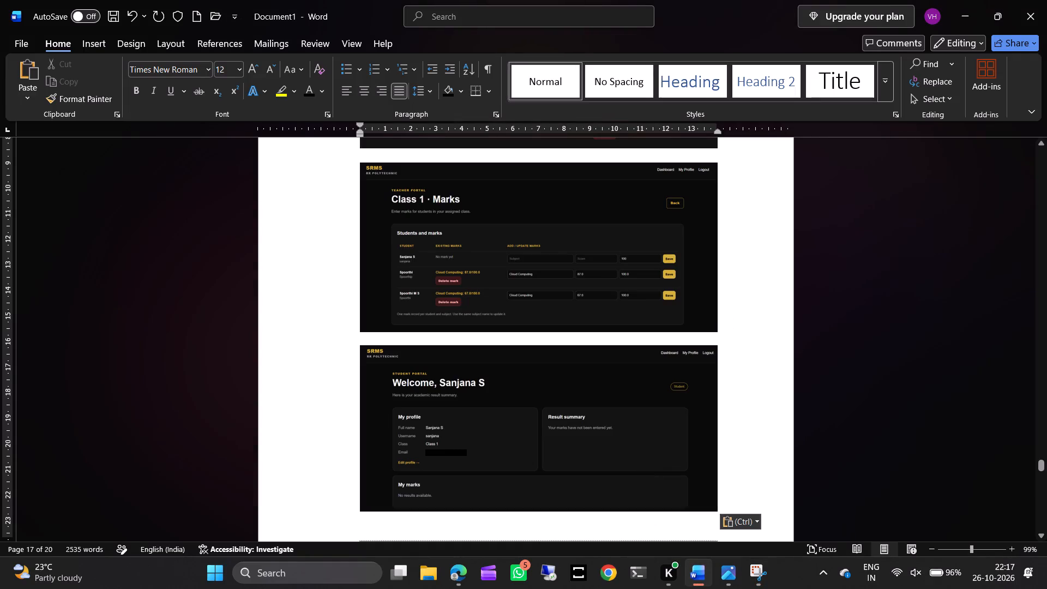
Review the rest of the report from the pasted student dashboard screenshot through Step 18 to the Conclusion.
scroll(640, 418, down, 3)
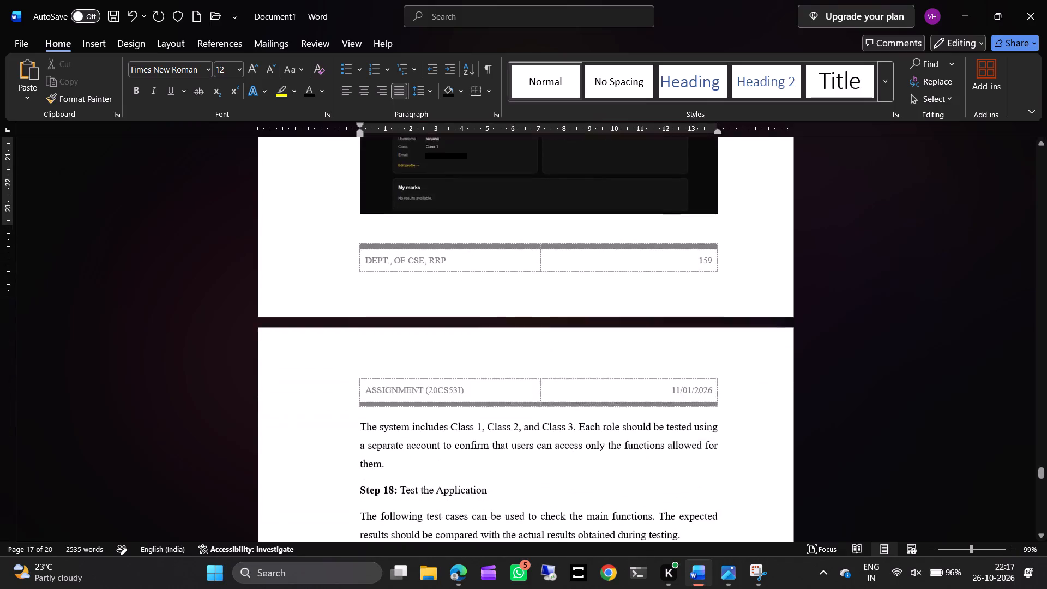
scroll(640, 418, down, 2)
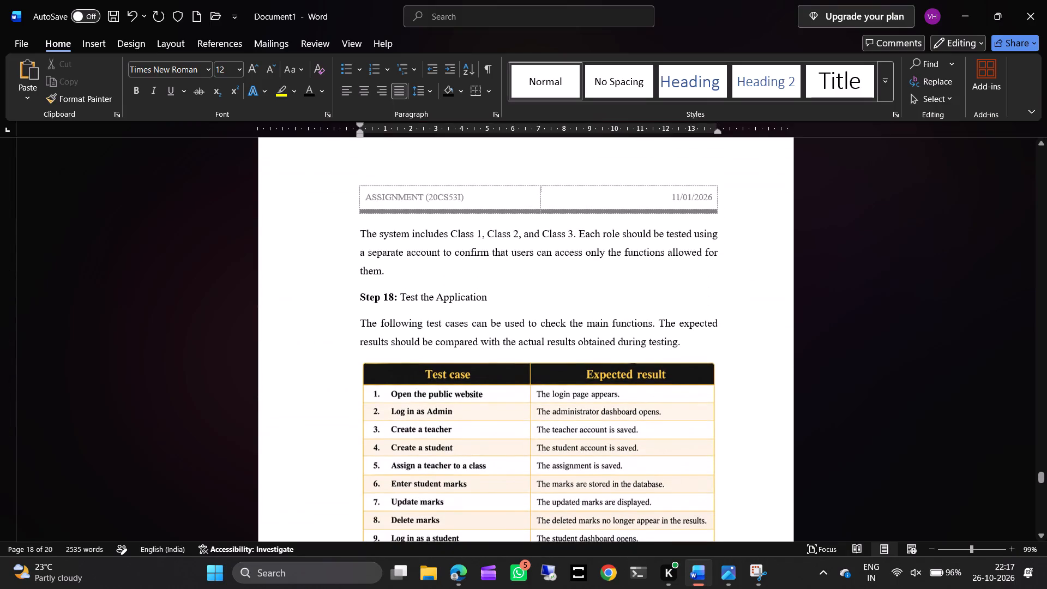
scroll(641, 377, down, 4)
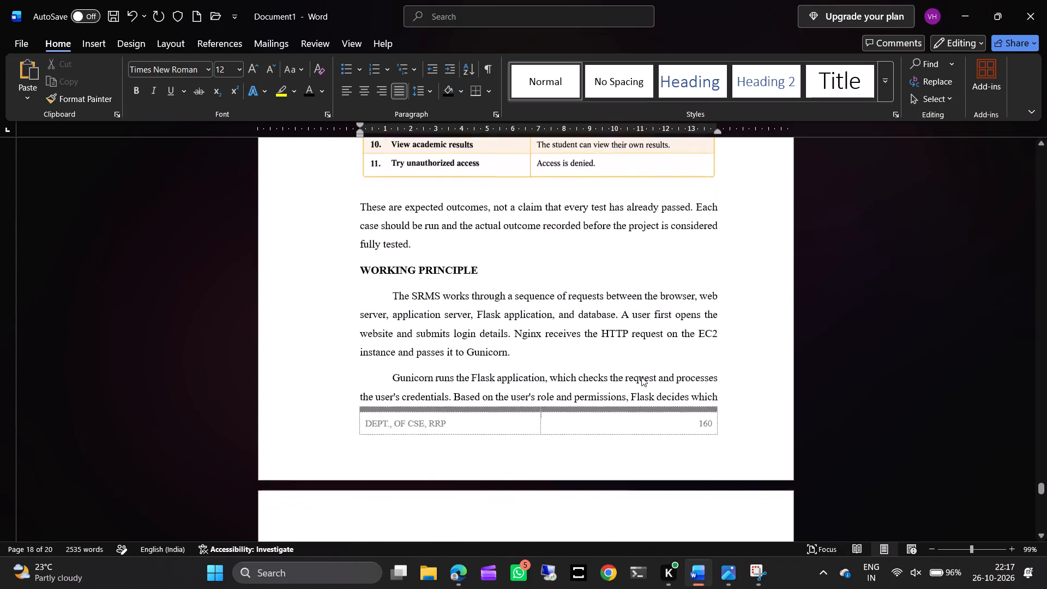
scroll(641, 377, down, 3)
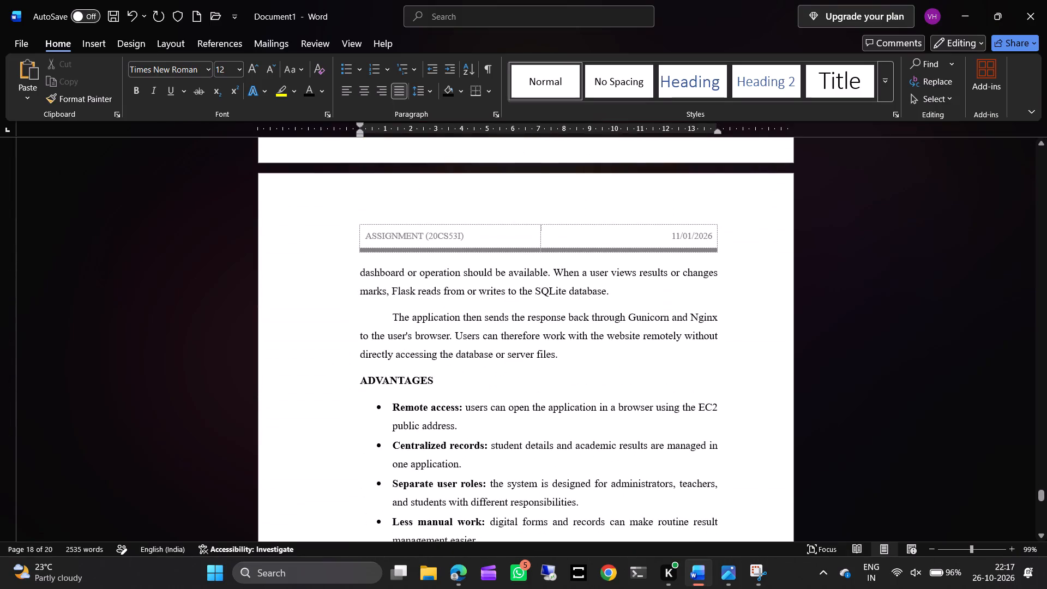
scroll(641, 377, down, 4)
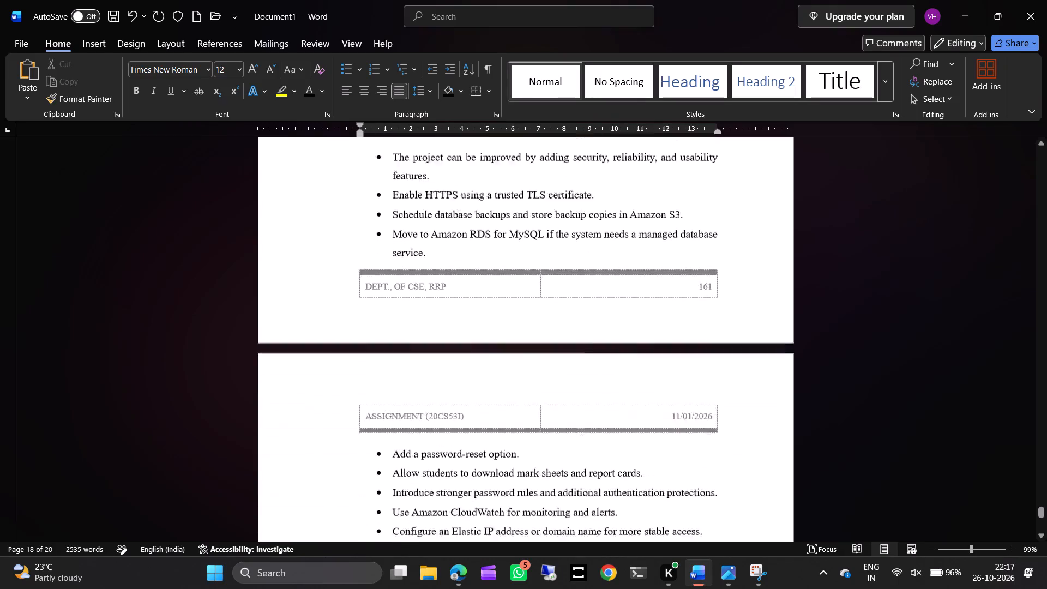
scroll(641, 377, down, 4)
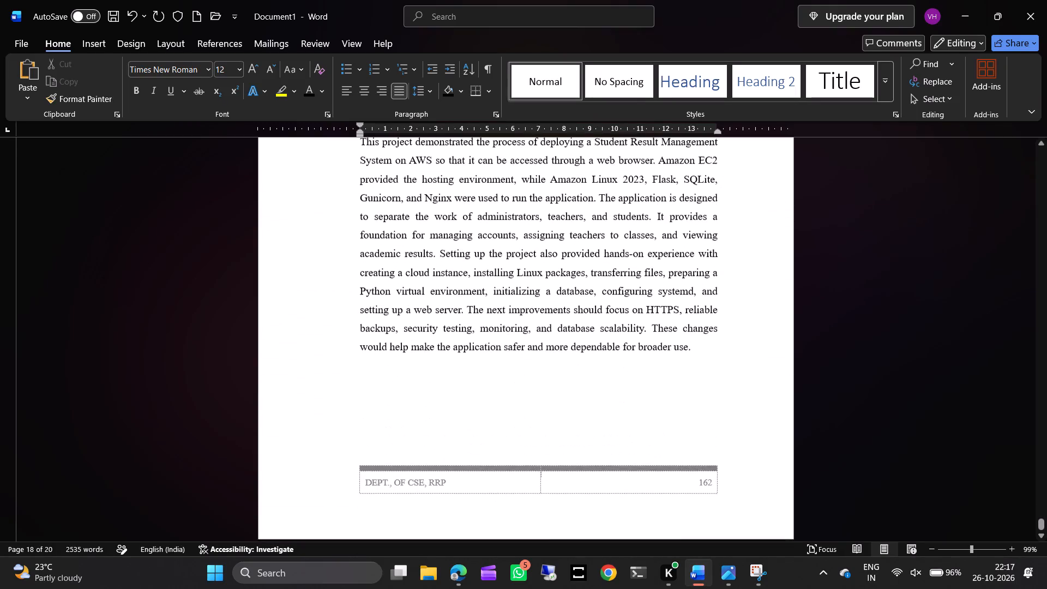
scroll(641, 377, down, 1)
scroll(641, 377, up, 3)
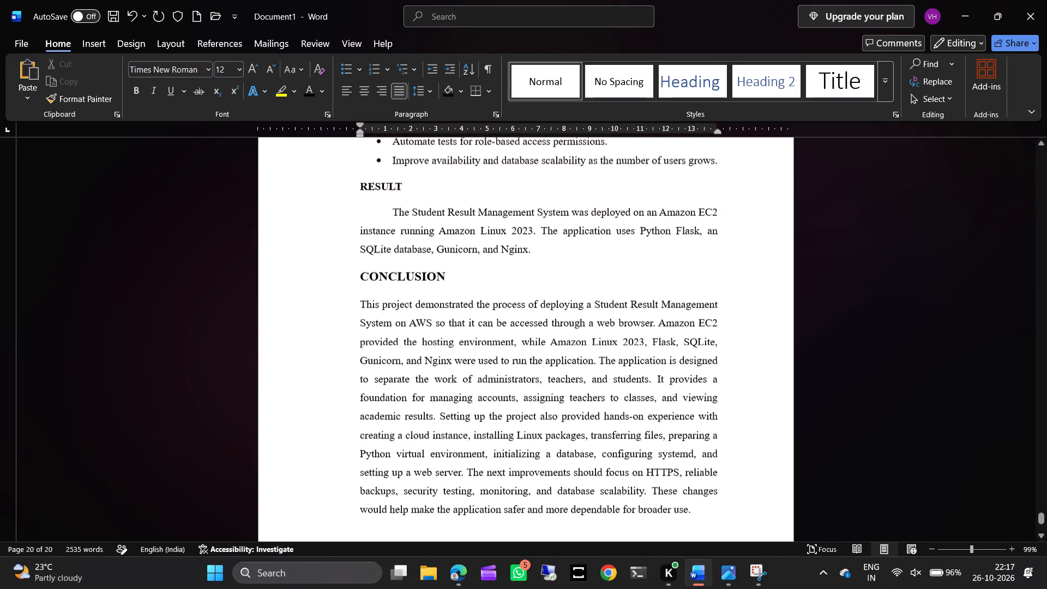
Replace the date in the page header with 2026-27, keep it right-aligned, and return to the body text.
scroll(641, 377, up, 14)
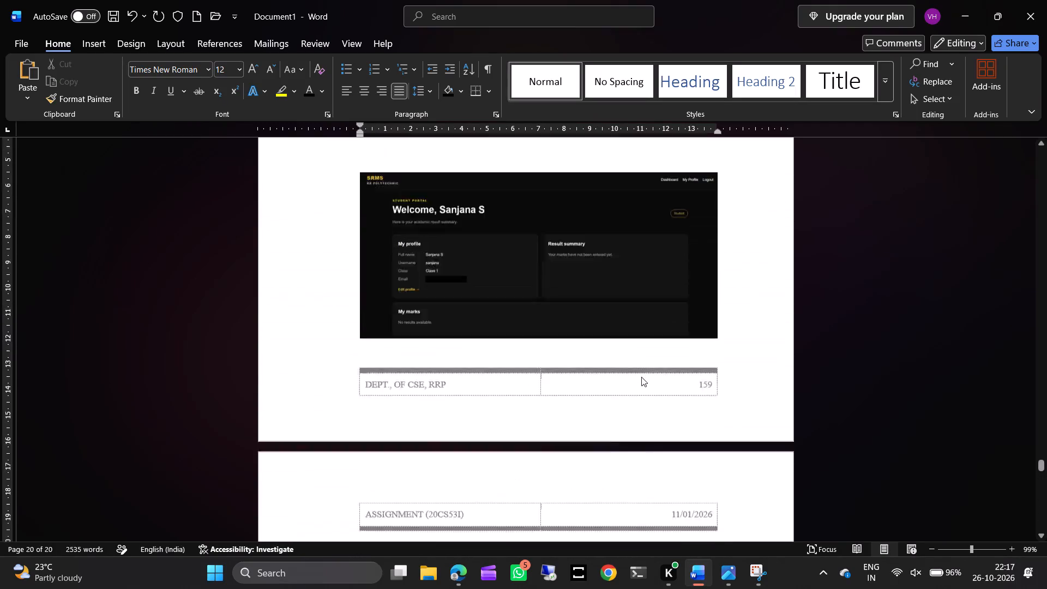
scroll(641, 377, up, 18)
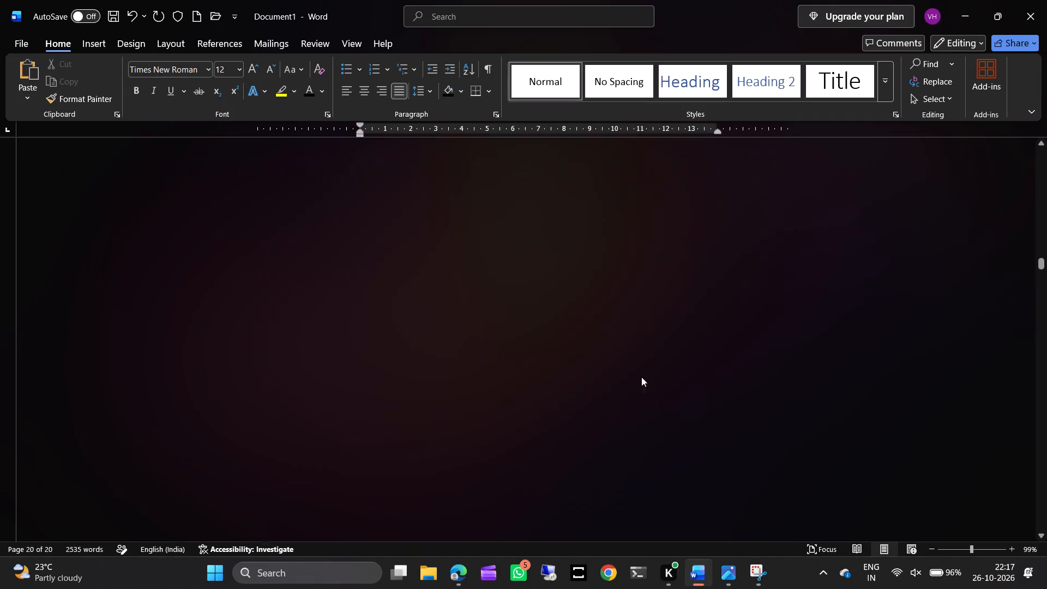
scroll(641, 377, up, 15)
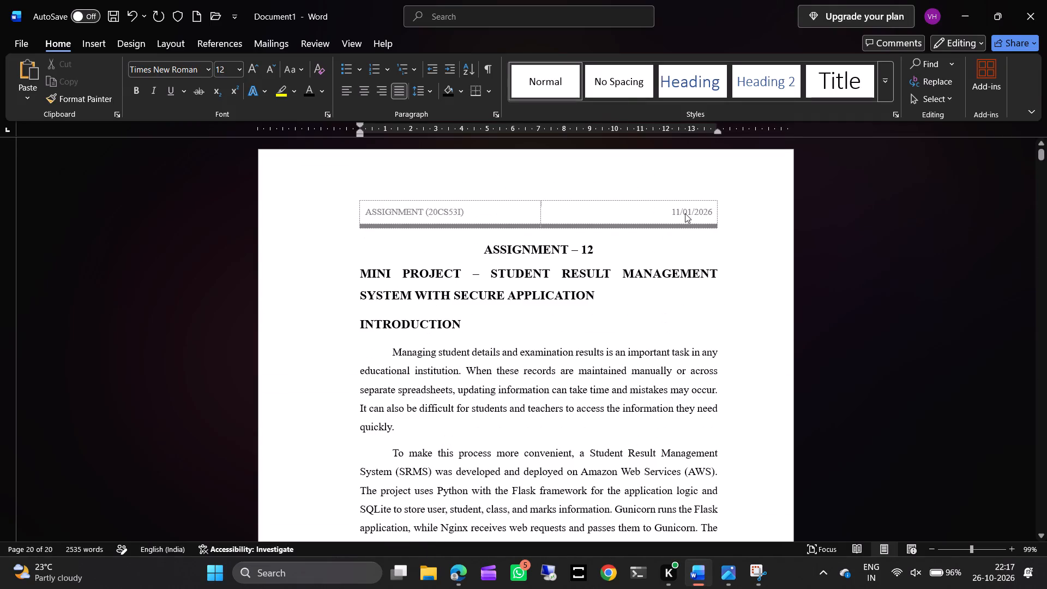
double_click(689, 211)
click(693, 212)
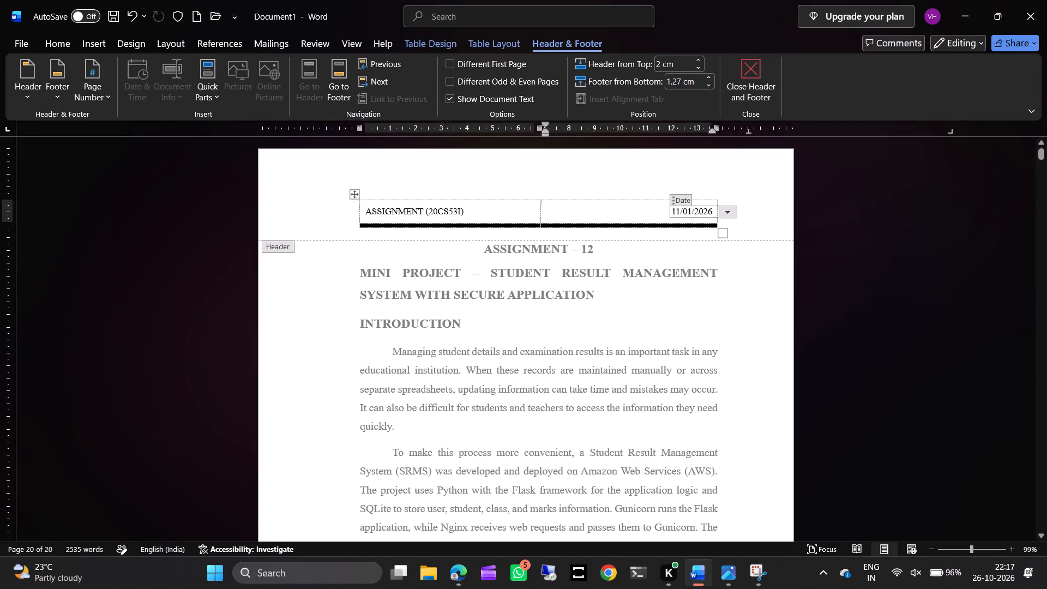
key(BackSpace)
key(BackSpace)
key(BackSpace)
key(BackSpace)
key(BackSpace)
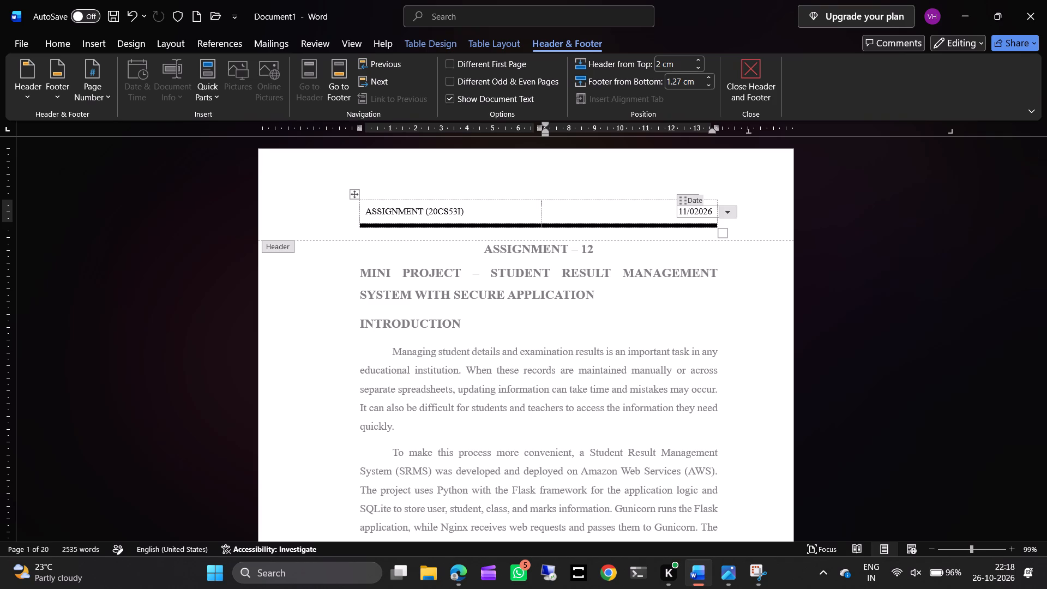
key(BackSpace)
key(BackSpace)
key(BackSpace)
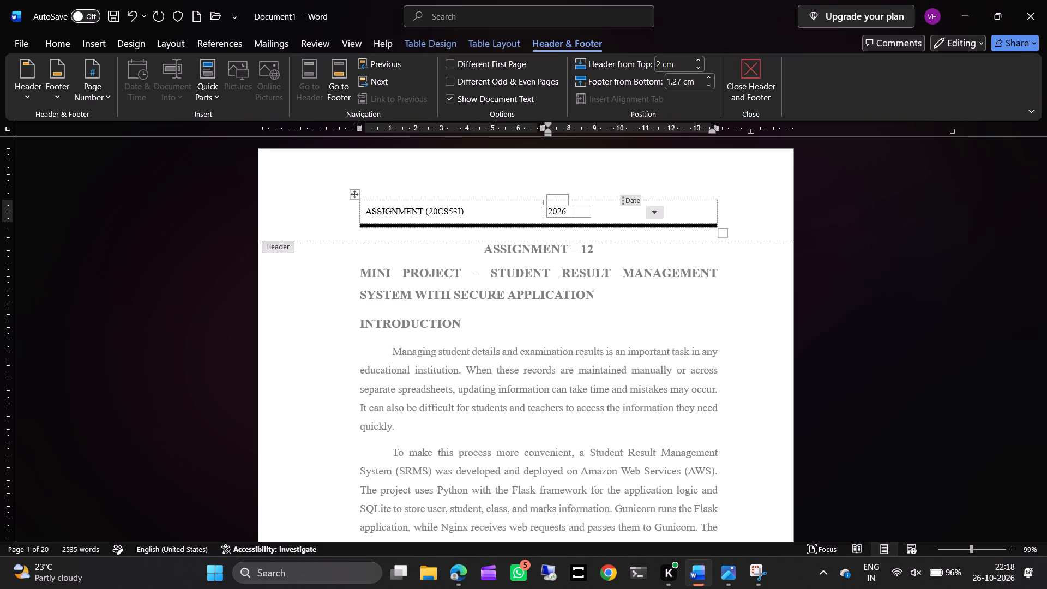
key(ctrl+r)
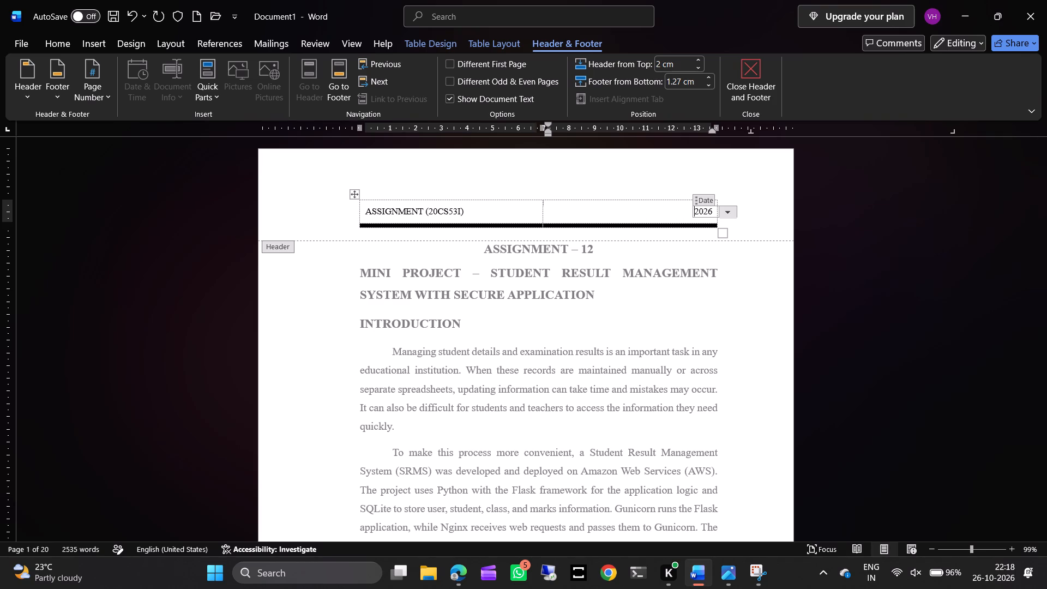
key(Right)
key(Right)
key(Right)
key(Right)
text(-27)
double_click(738, 308)
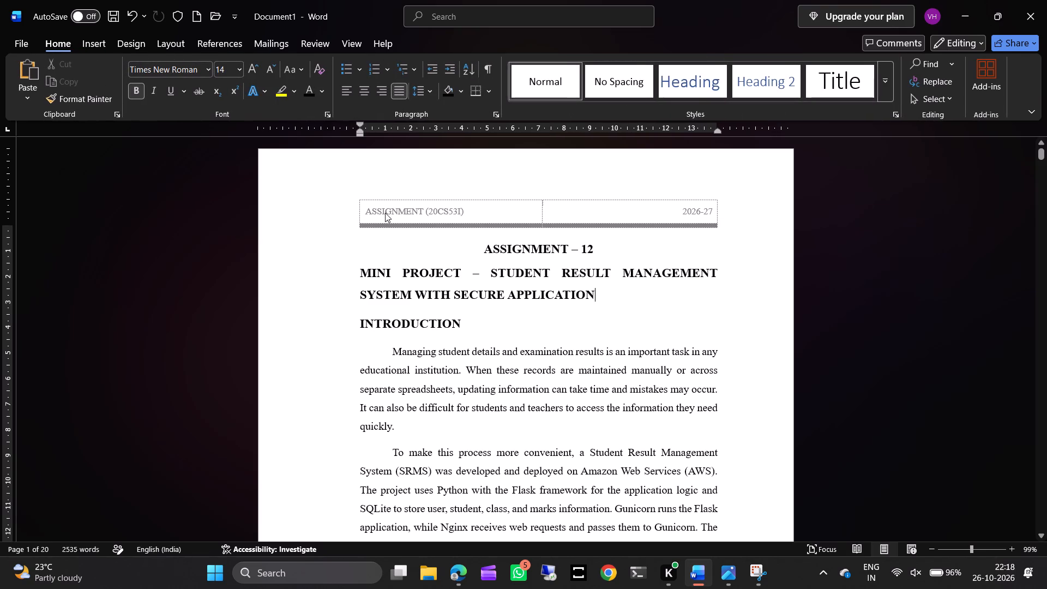
Save the report as a Word document named ASSIGNMENT 12 in the AMRUTHA folder on the Desktop.
click(25, 41)
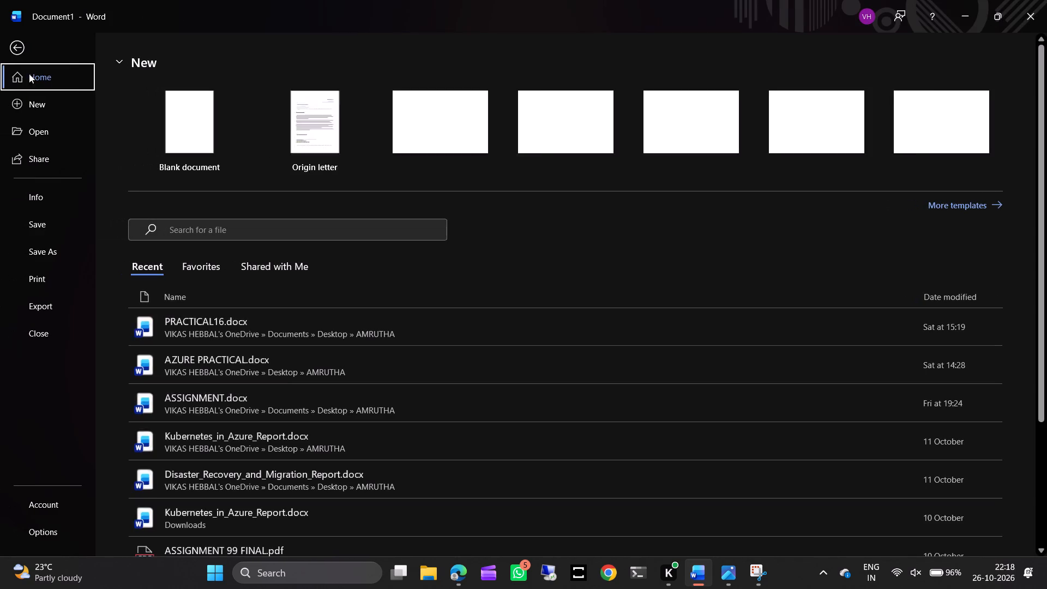
click(47, 249)
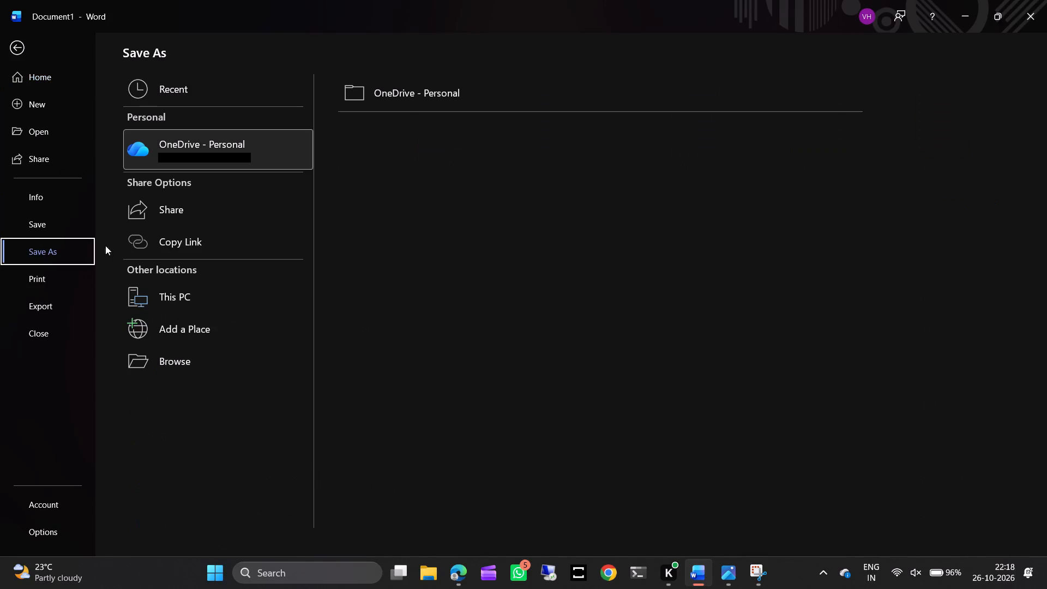
click(202, 286)
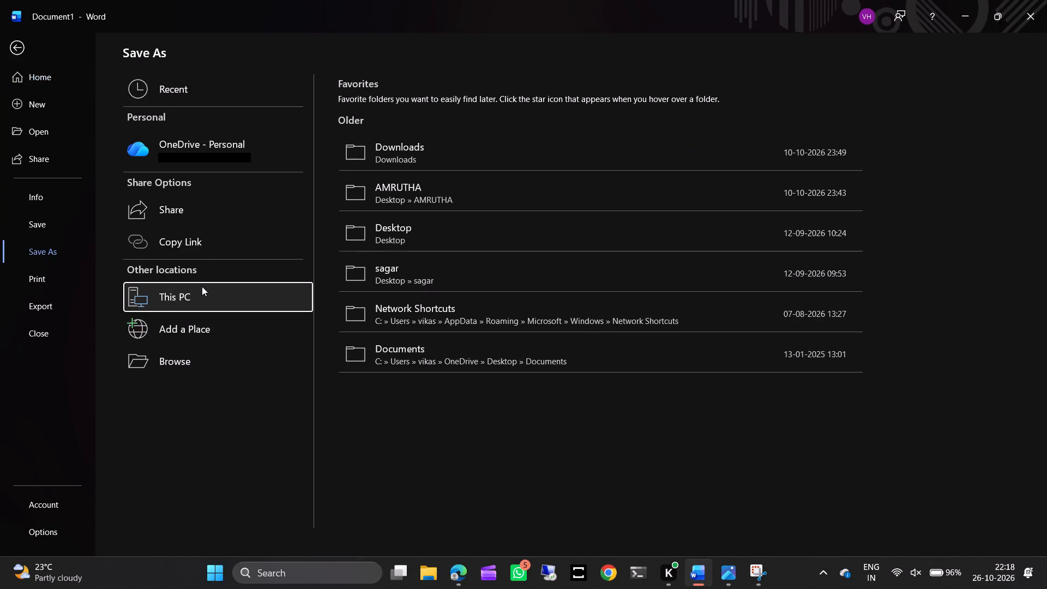
click(417, 195)
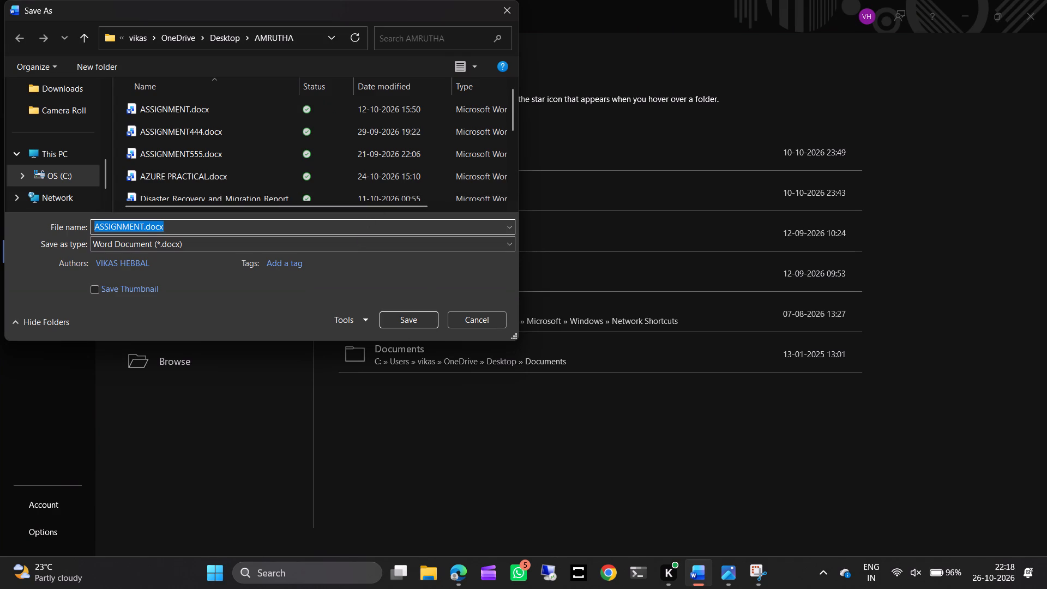
click(366, 230)
key(BackSpace)
key(BackSpace)
key(BackSpace)
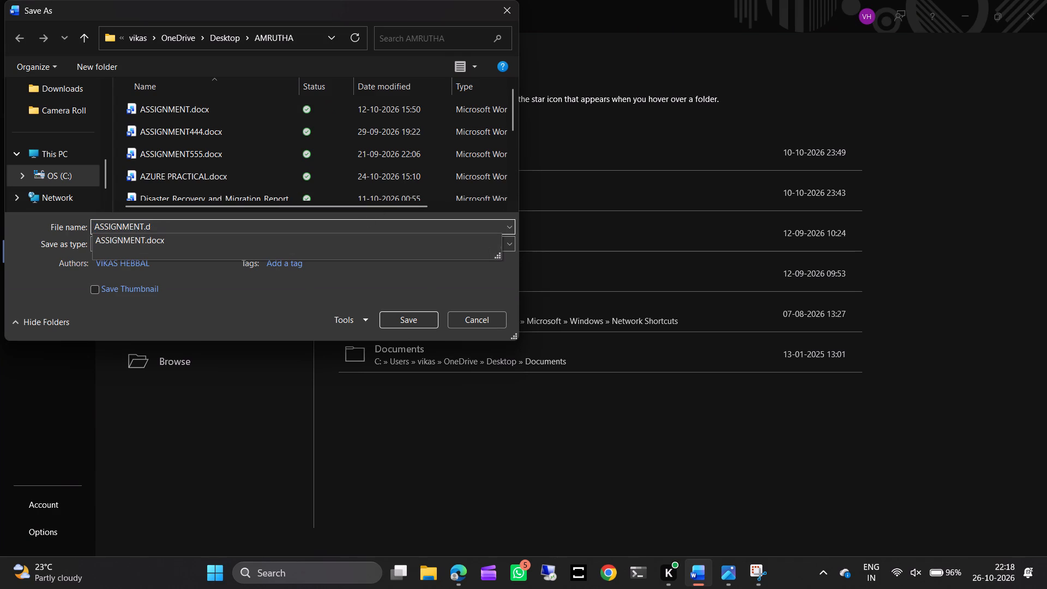
key(BackSpace)
key(BackSpace)
key(space)
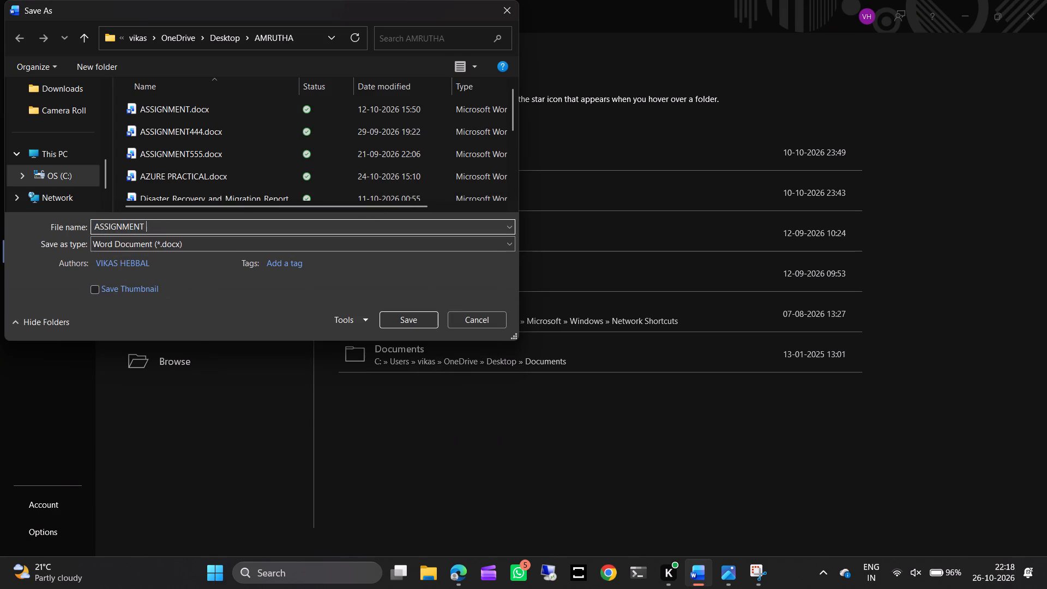
text(12)
click(408, 325)
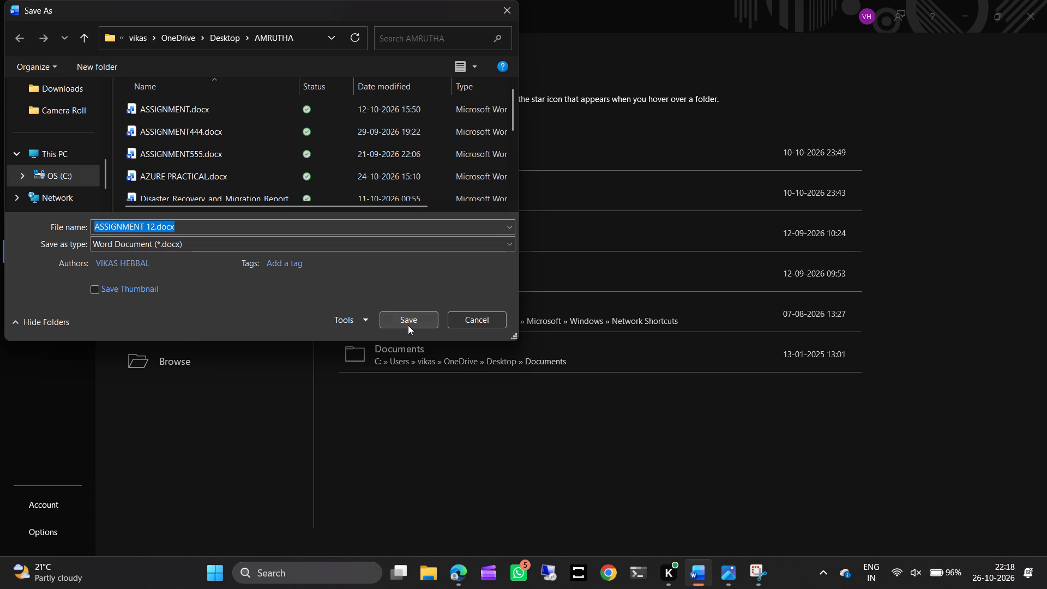
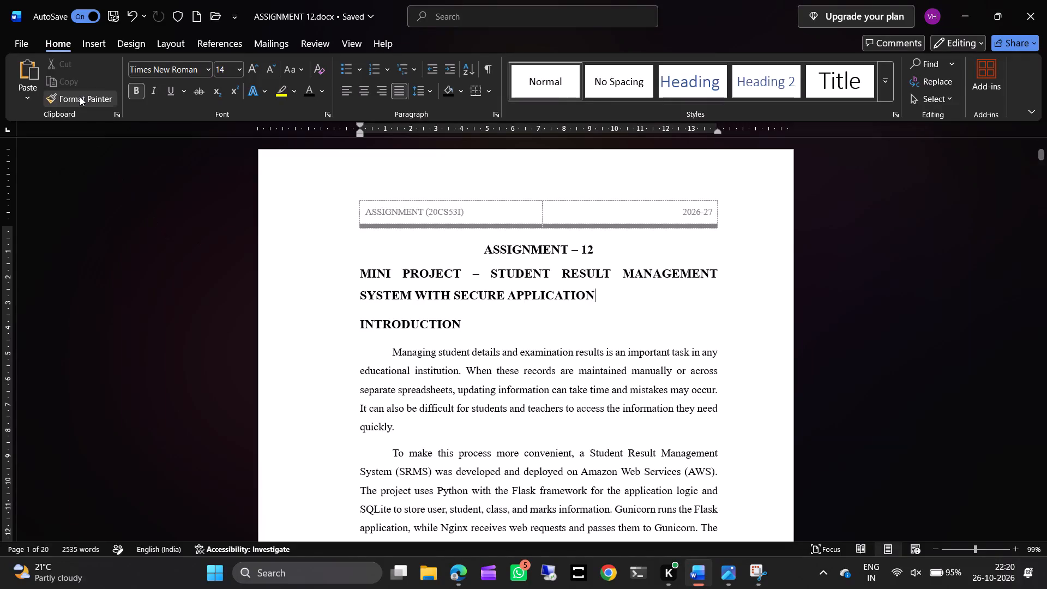
Save a PDF copy of the report as ASSIGNMENT 12 in the AMRUTHA folder on the Desktop.
click(18, 40)
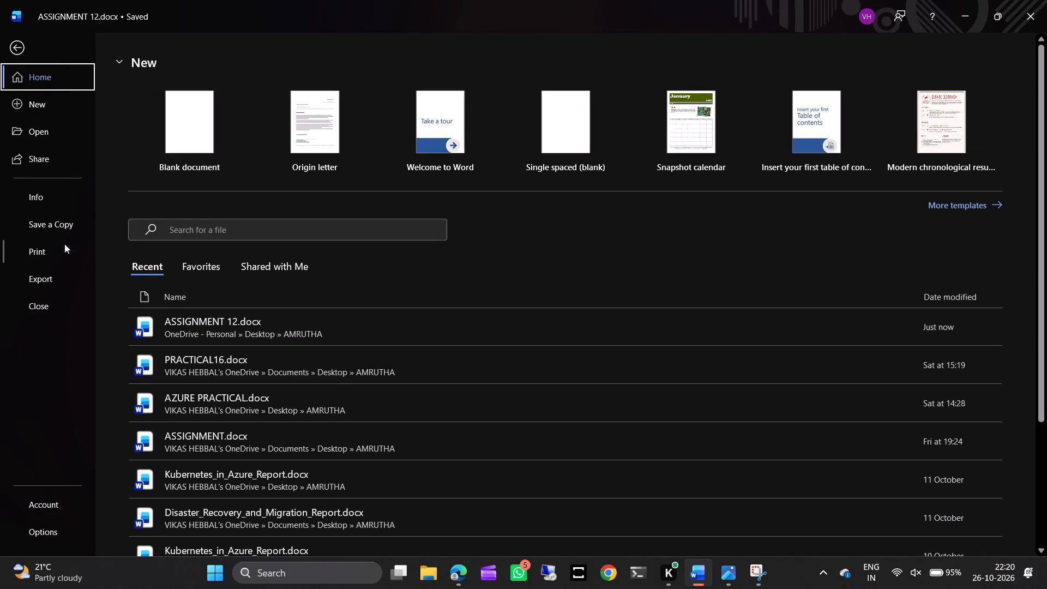
click(68, 226)
click(185, 305)
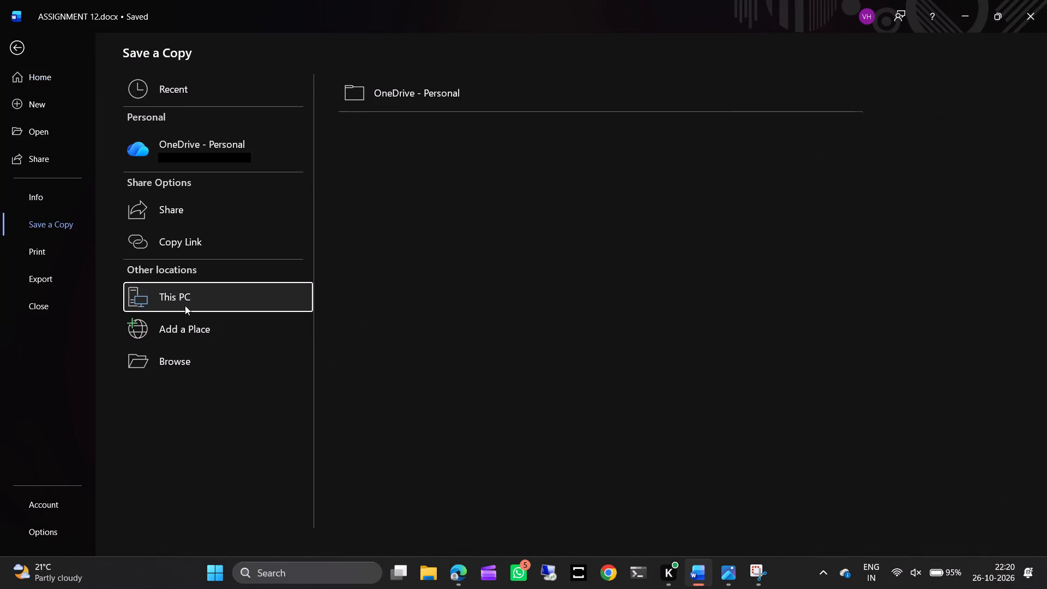
click(386, 196)
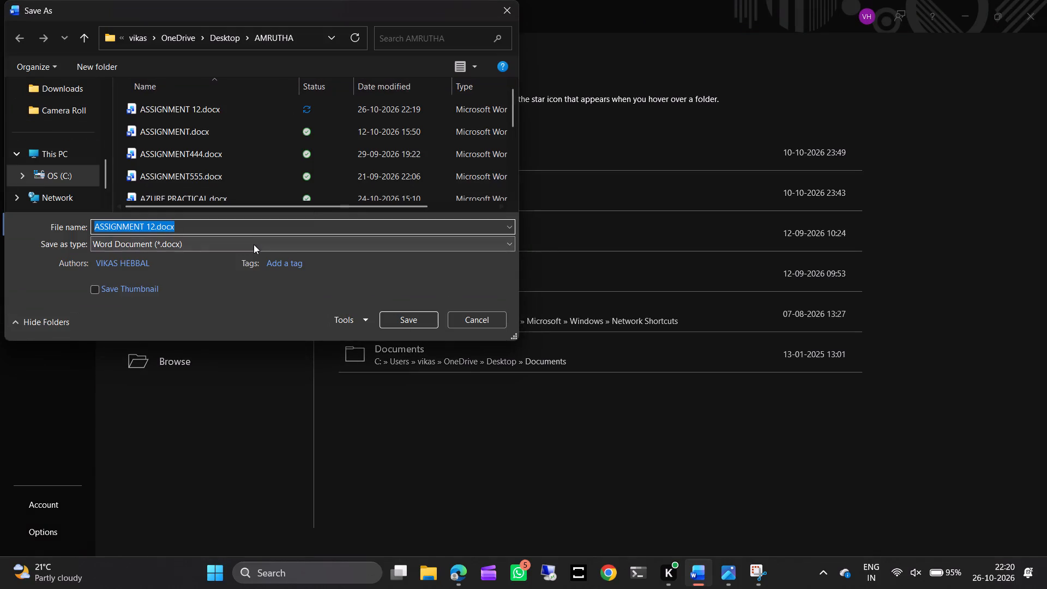
click(254, 244)
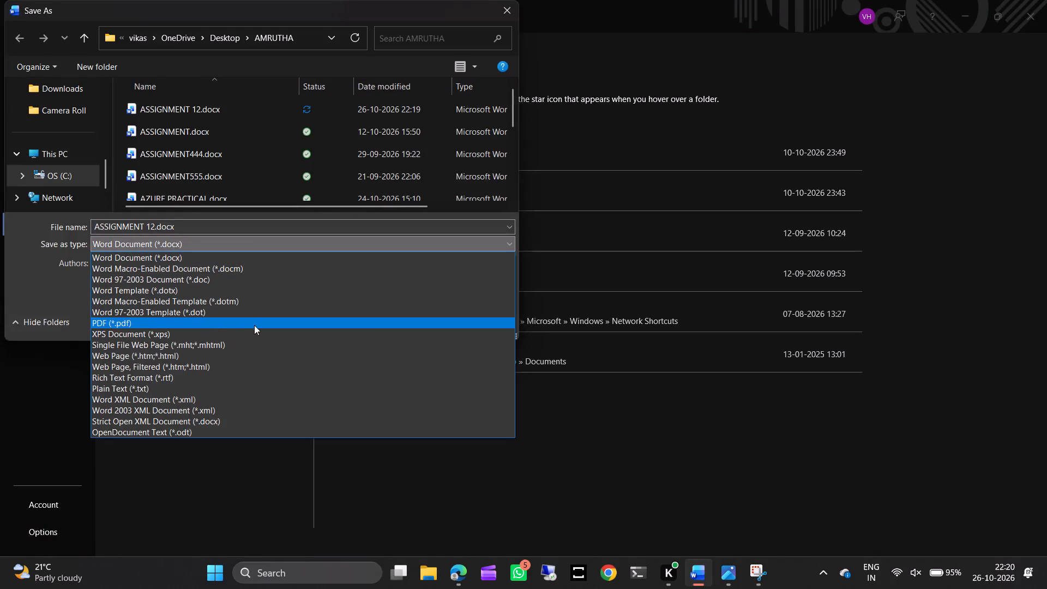
click(254, 325)
click(397, 353)
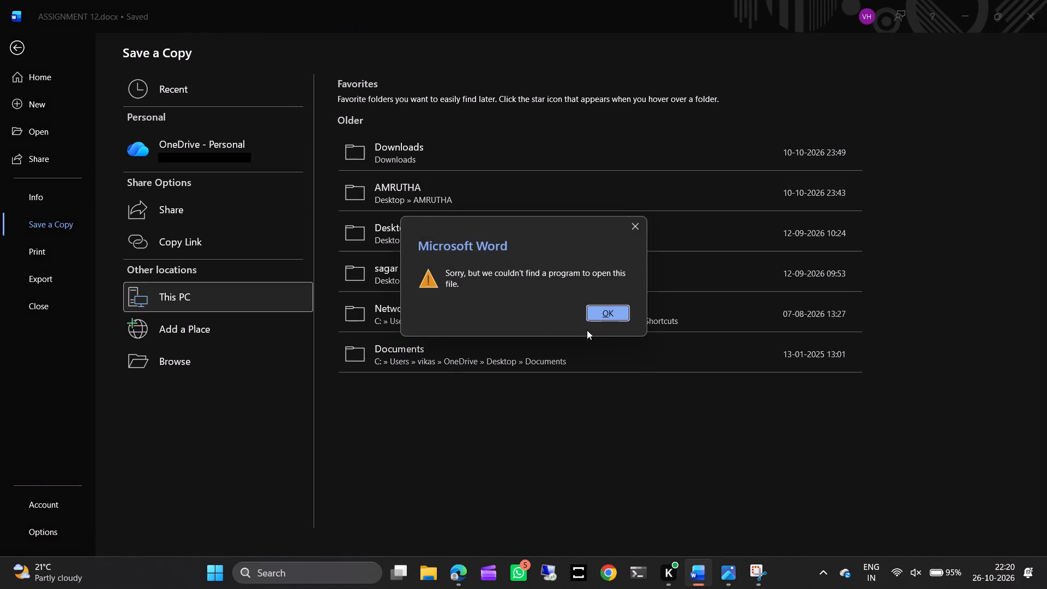
click(605, 312)
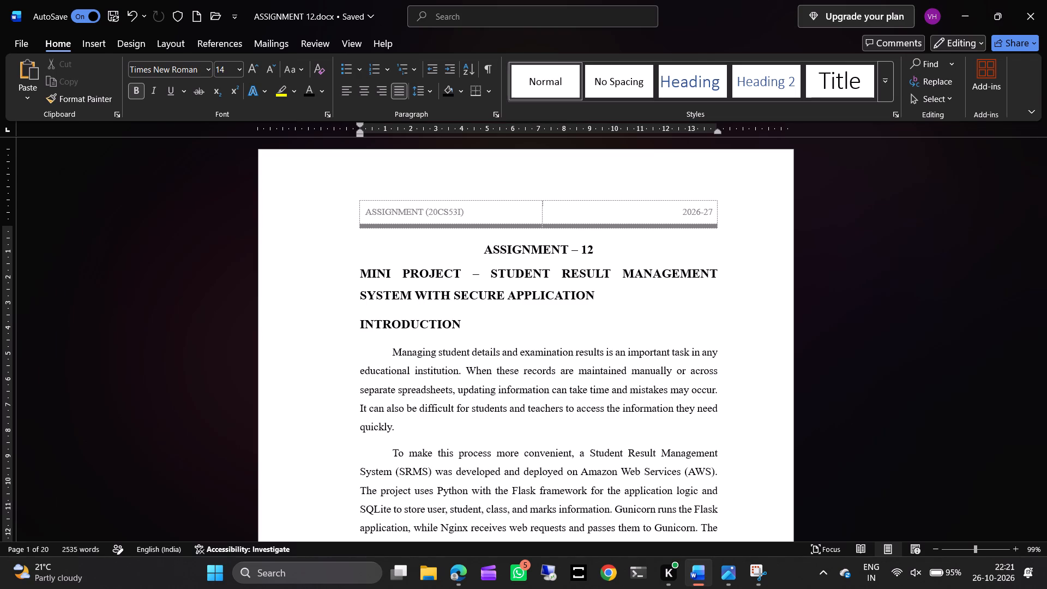
Close the Word report, the browser window with the student dashboard, and the Snipping Tool window holding the dashboard capture.
click(1037, 18)
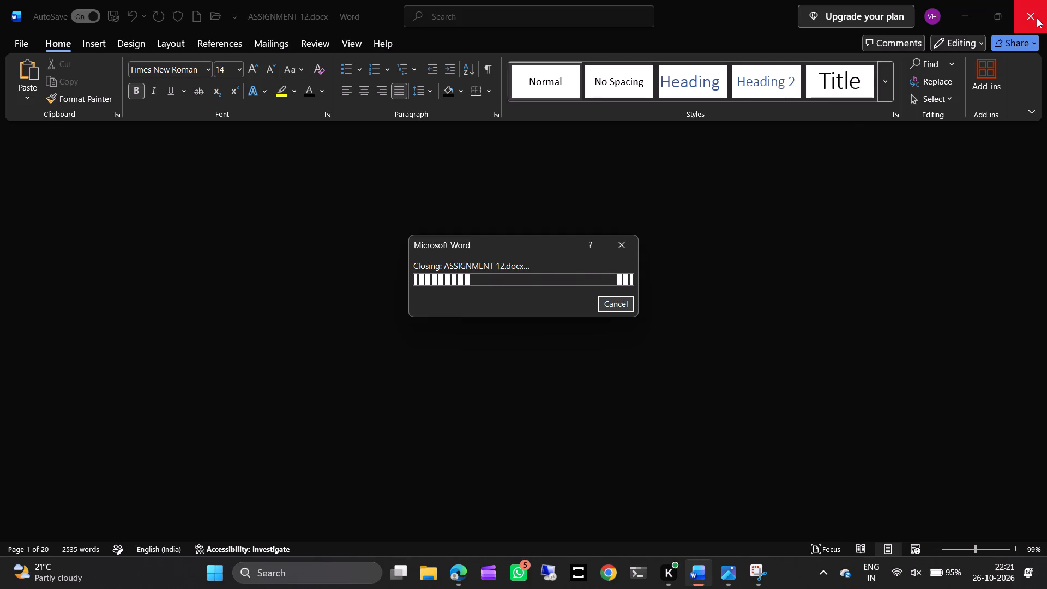
click(1037, 18)
triple_click(1037, 18)
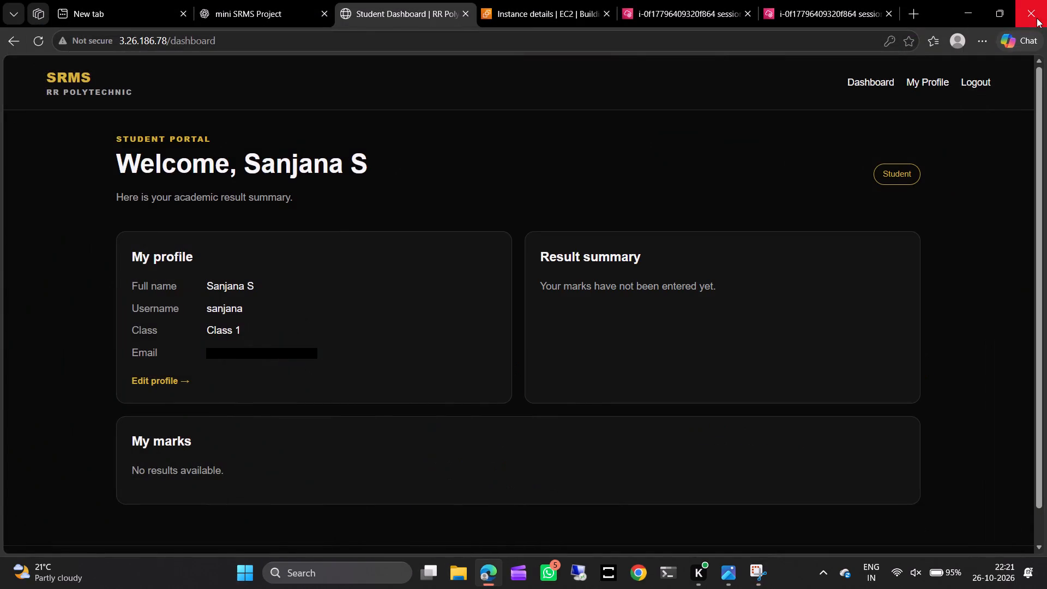
click(991, 215)
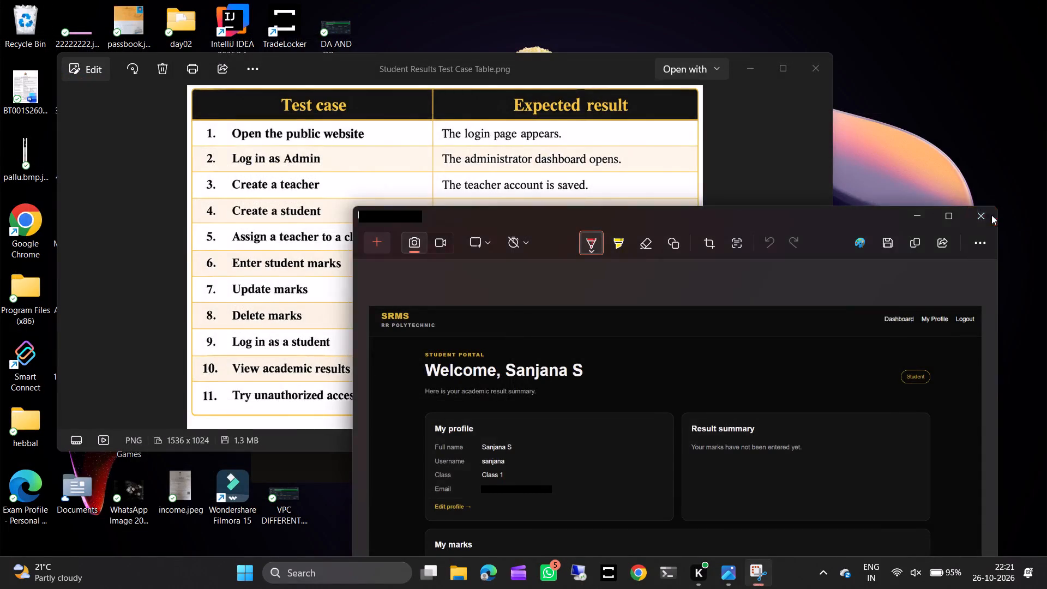